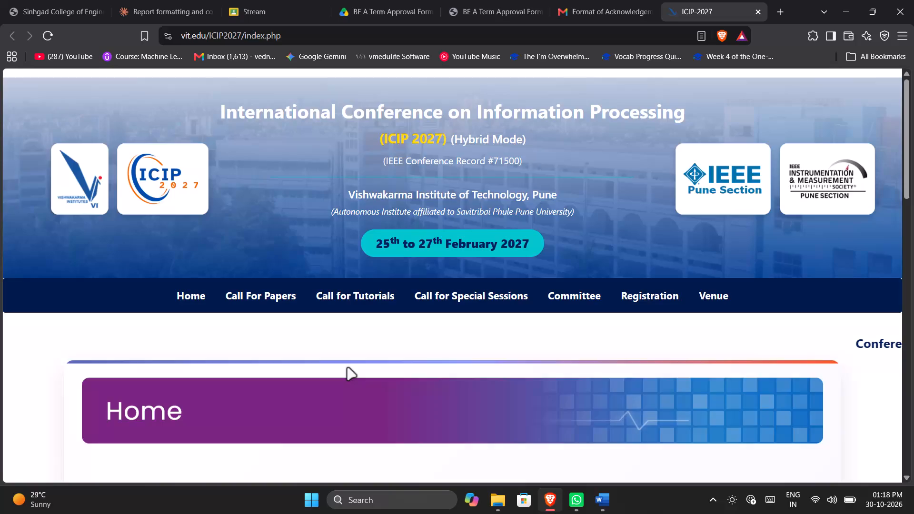
# Open the Call For Papers page of the ICIP 2027 conference site.
pyautogui.scroll(3, 383, 320)
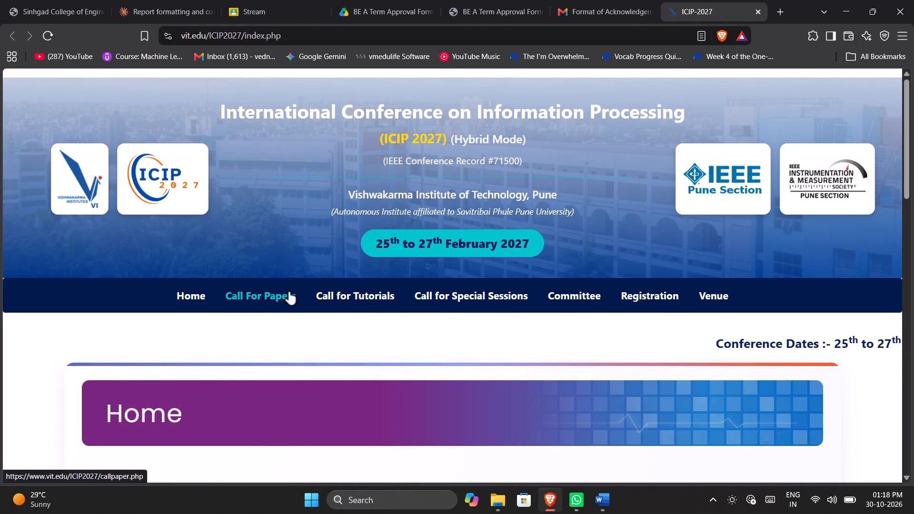
pyautogui.scroll(-1, 290, 292)
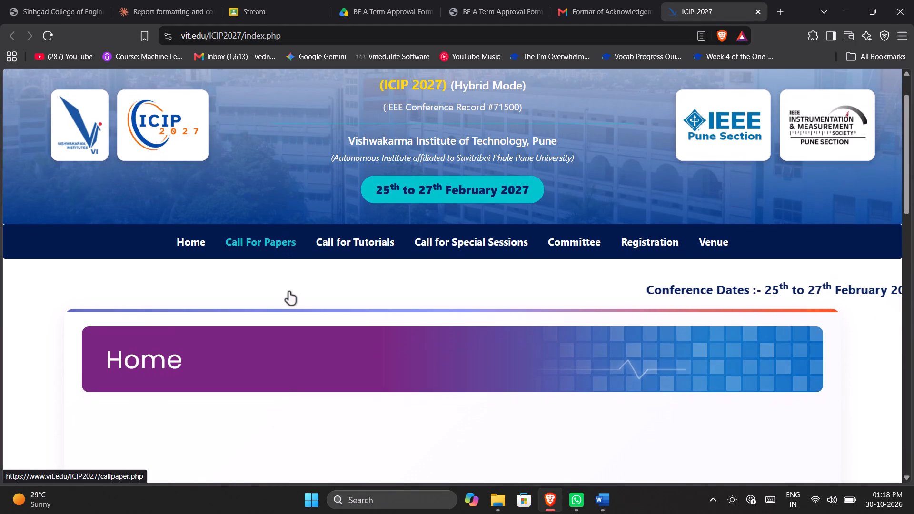
pyautogui.scroll(-1, 290, 292)
pyautogui.click(269, 238)
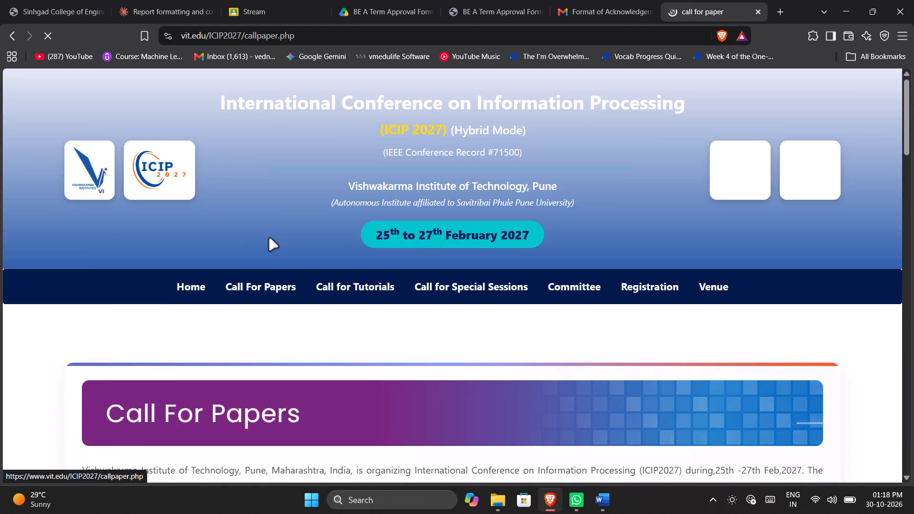
# Examine the Call For Papers page, including the conference tracks, paper submission link, author guidelines and publication details.
pyautogui.scroll(-3, 287, 312)
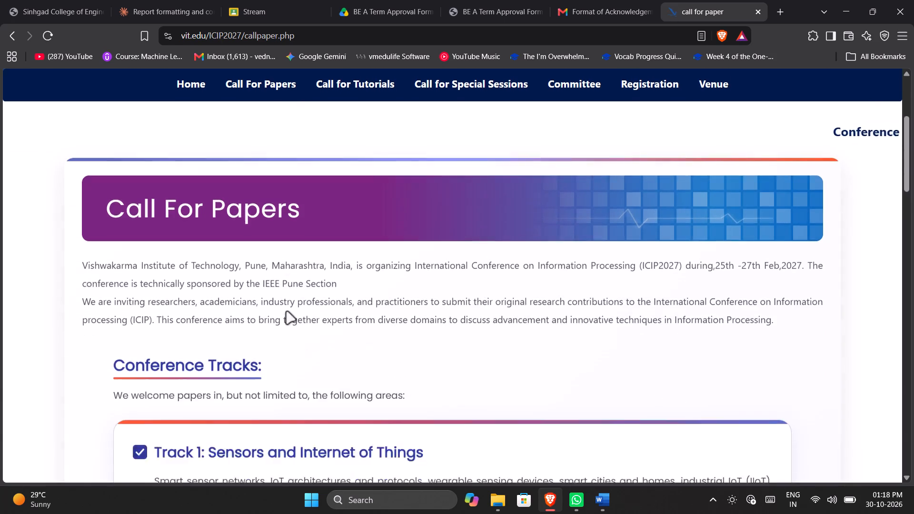
pyautogui.scroll(-14, 287, 312)
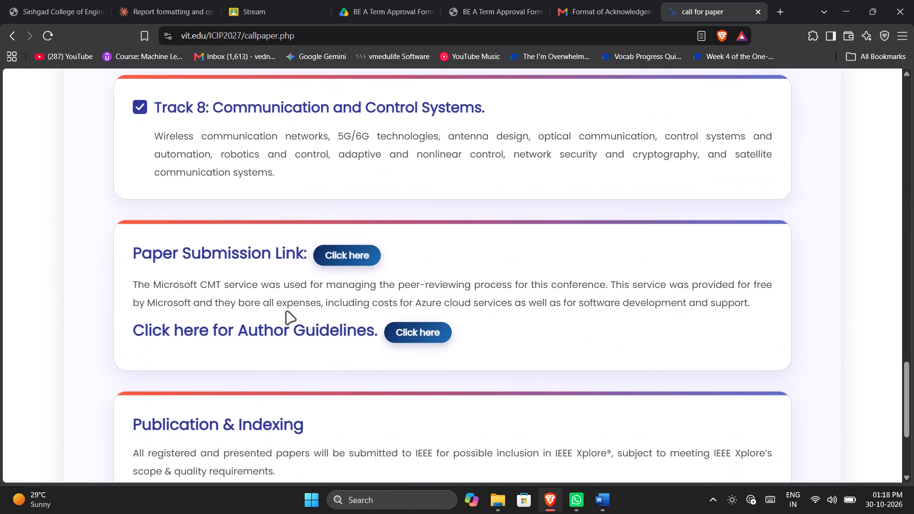
pyautogui.scroll(-2, 287, 312)
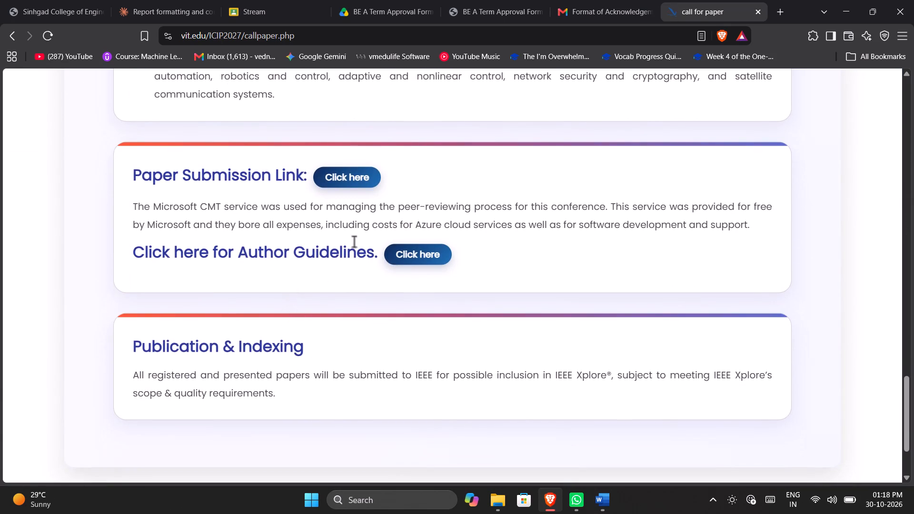
pyautogui.scroll(6, 301, 203)
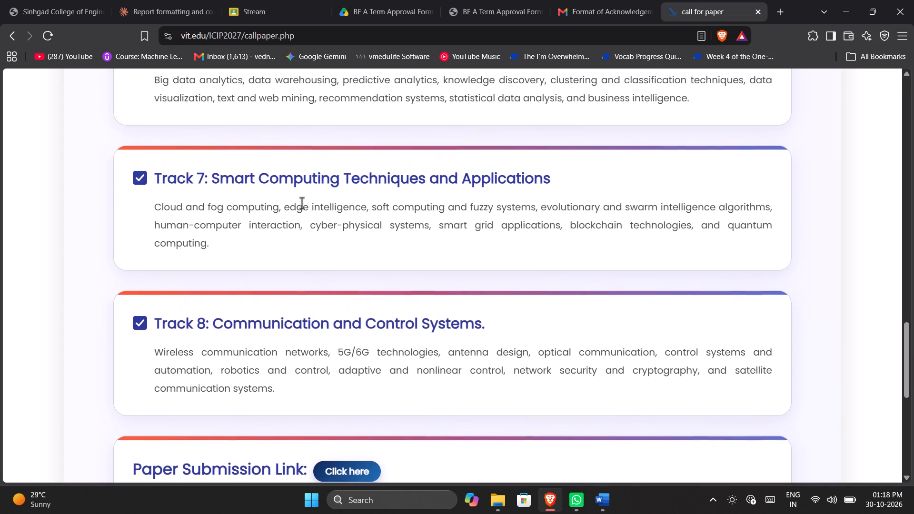
pyautogui.scroll(4, 301, 203)
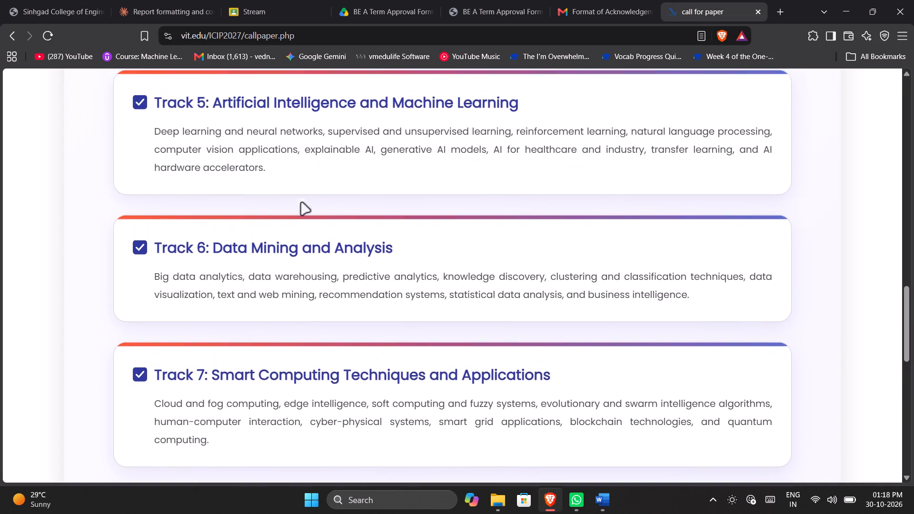
pyautogui.scroll(5, 301, 203)
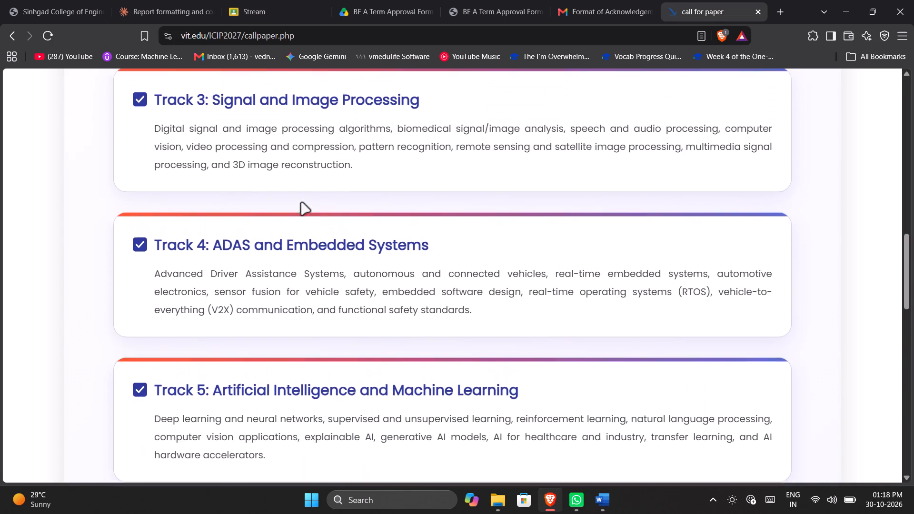
pyautogui.scroll(1, 301, 203)
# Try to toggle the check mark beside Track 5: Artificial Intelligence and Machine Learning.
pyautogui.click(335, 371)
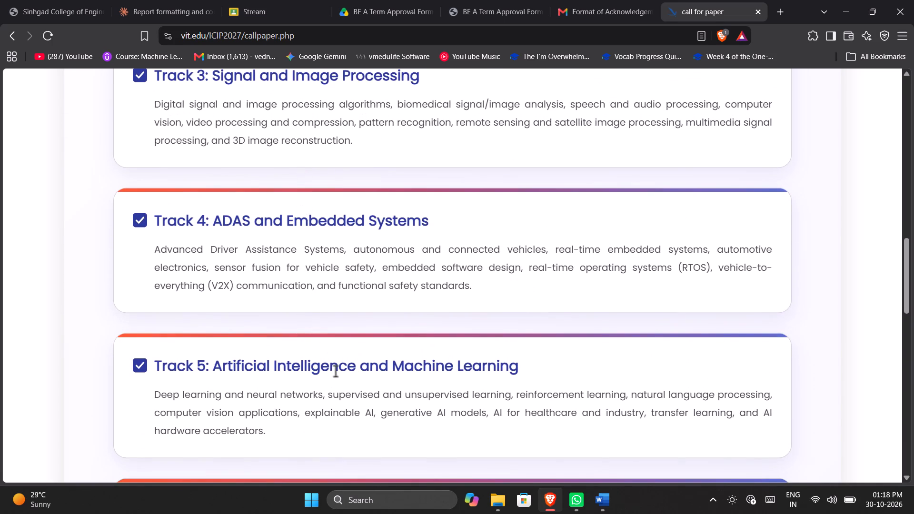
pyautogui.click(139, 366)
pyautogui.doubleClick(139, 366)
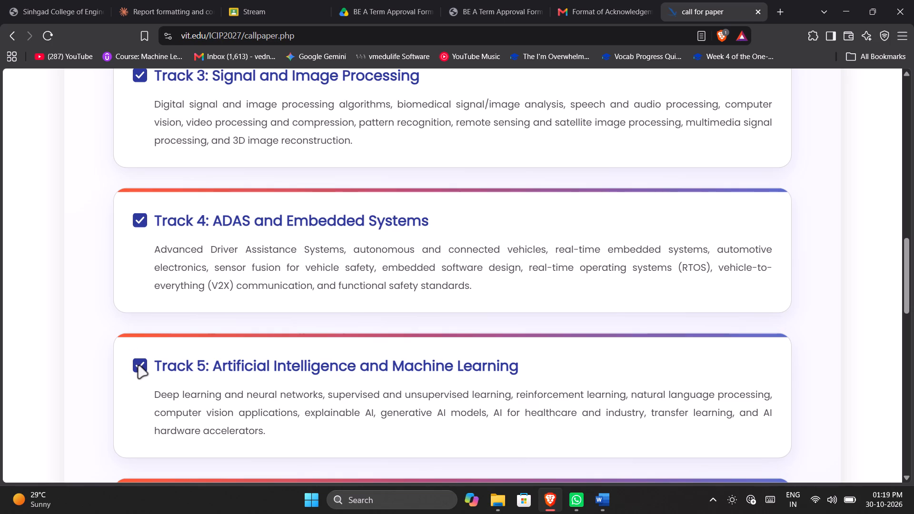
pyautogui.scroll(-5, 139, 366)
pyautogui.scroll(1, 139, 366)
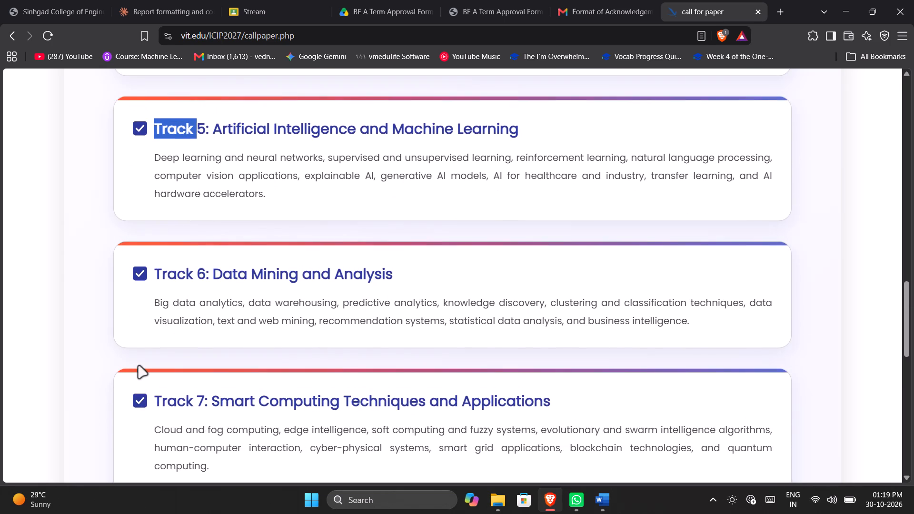
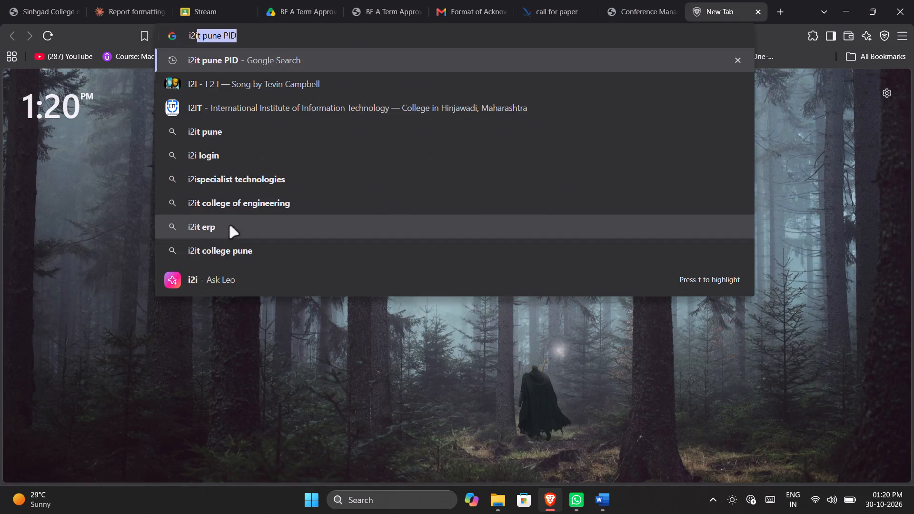
# Search the web for "i2it pune placement".
pyautogui.press('Right')
pyautogui.press('Right')
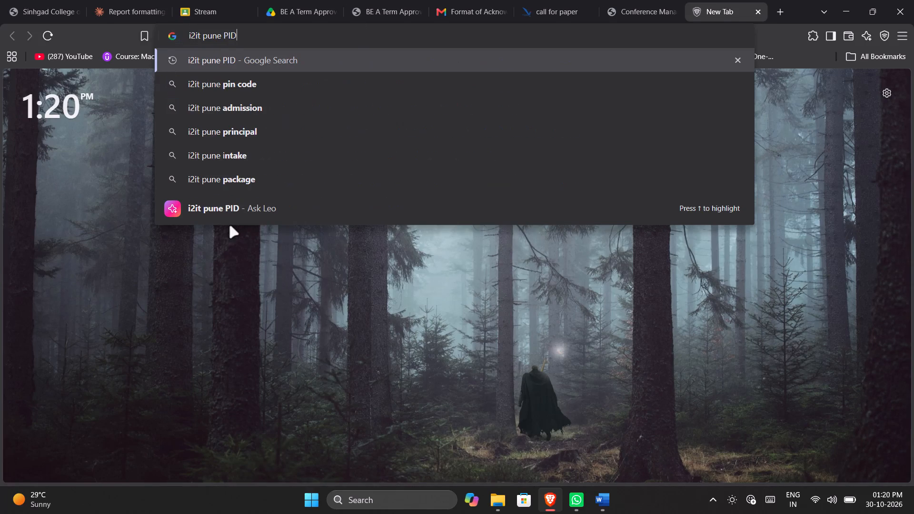
pyautogui.press('BackSpace')
pyautogui.press('BackSpace')
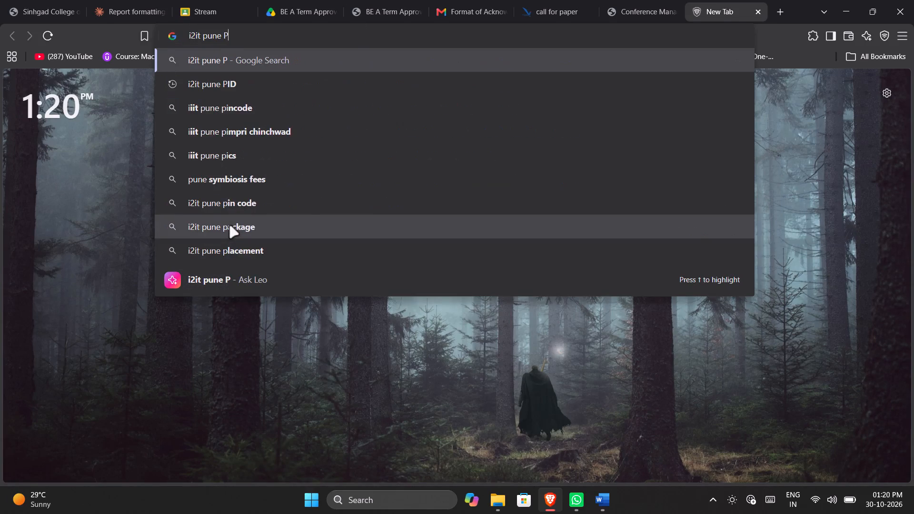
pyautogui.press('BackSpace')
pyautogui.click(220, 161)
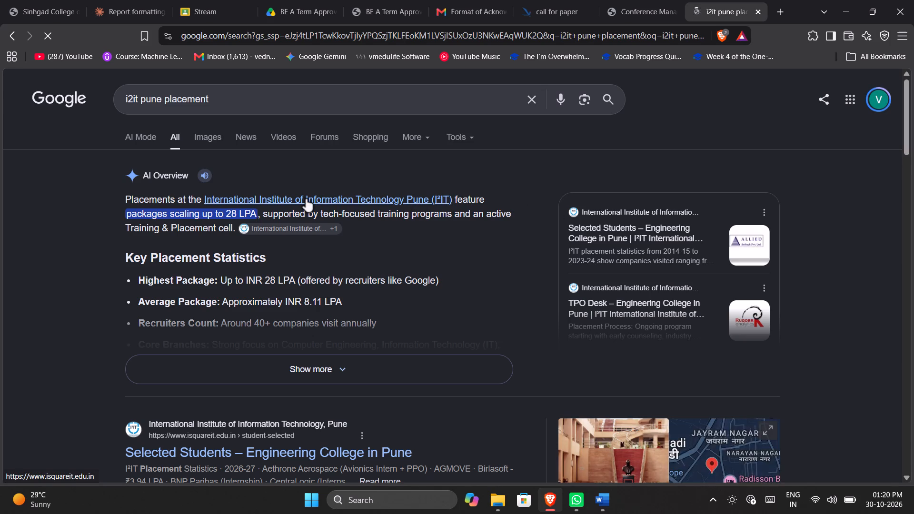
# Open the International Institute of Information Technology Pune website from the search overview.
pyautogui.click(307, 199)
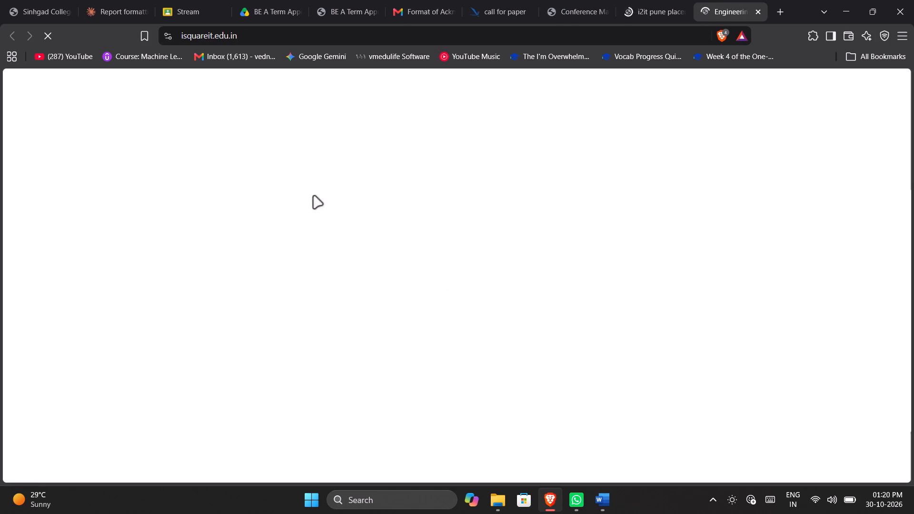
pyautogui.press('w')
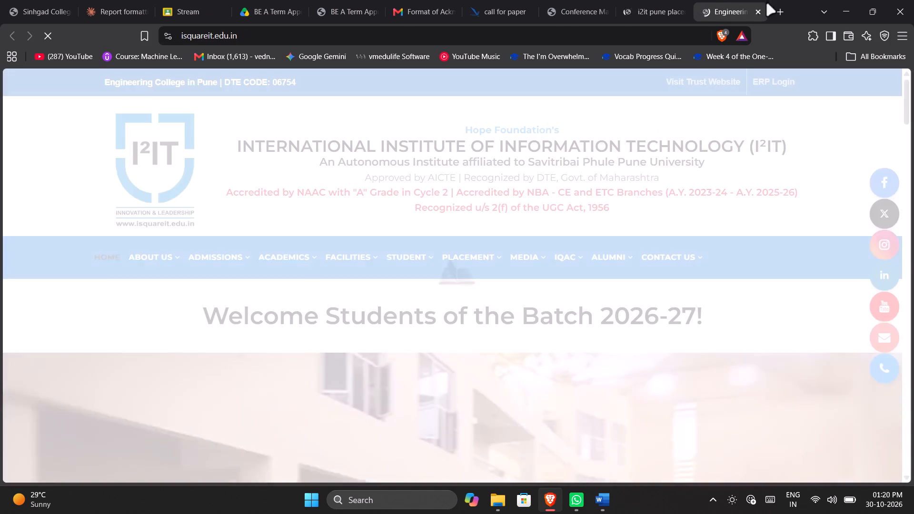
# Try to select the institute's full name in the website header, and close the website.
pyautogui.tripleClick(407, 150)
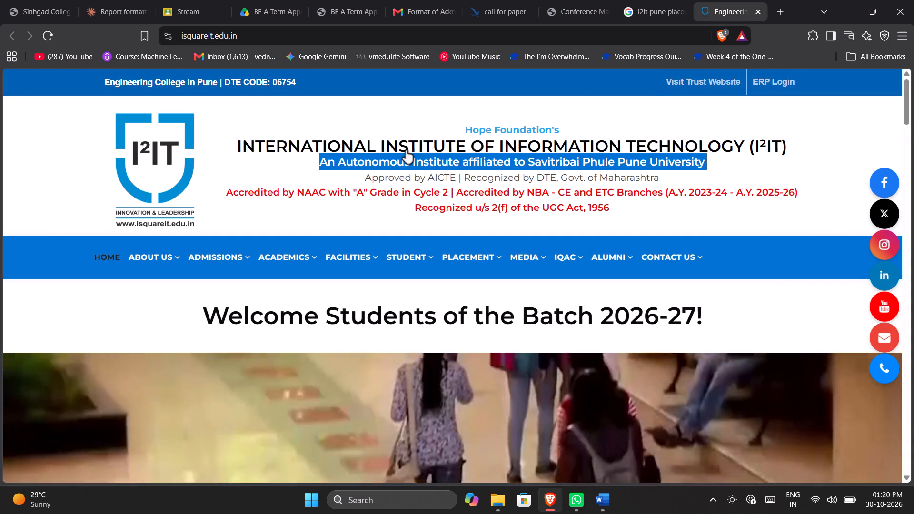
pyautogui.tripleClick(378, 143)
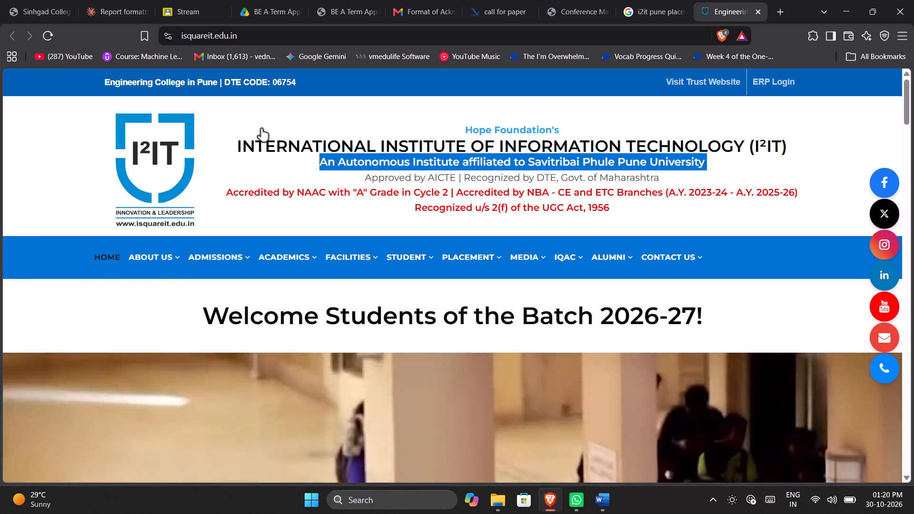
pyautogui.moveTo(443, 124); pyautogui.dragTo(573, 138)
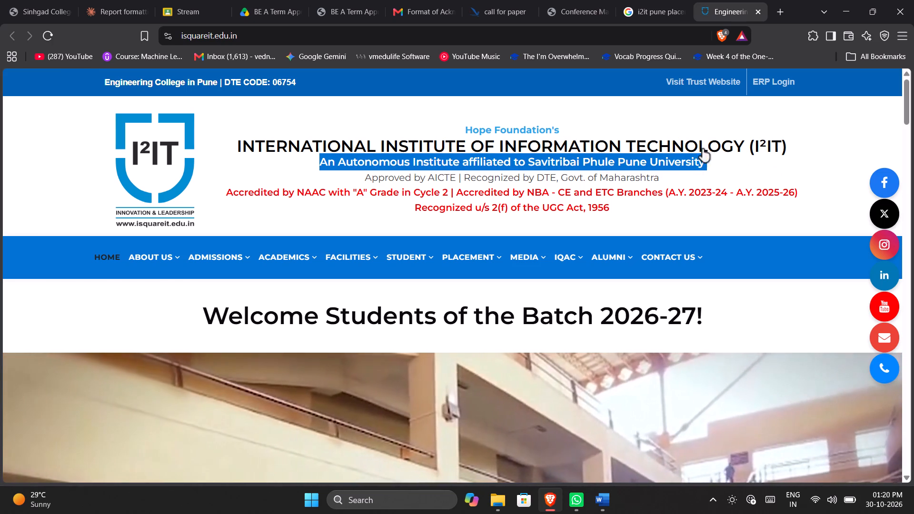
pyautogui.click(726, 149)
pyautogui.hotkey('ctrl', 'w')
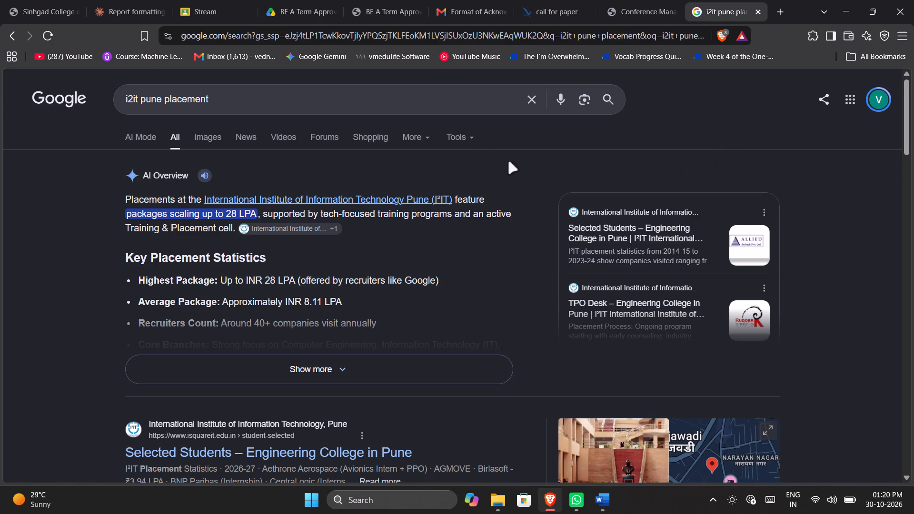
# Shorten the search query to "i2it" and run it.
pyautogui.moveTo(375, 98); pyautogui.dragTo(150, 103)
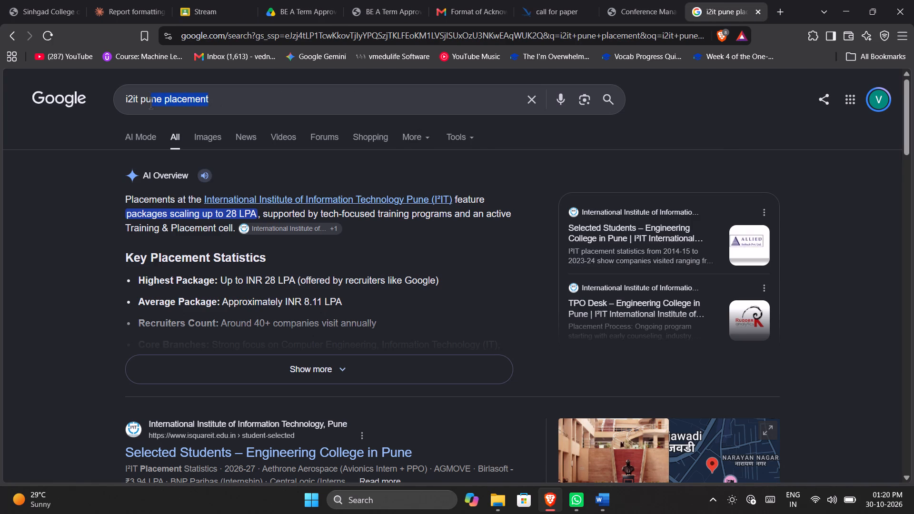
pyautogui.moveTo(150, 103); pyautogui.dragTo(139, 99)
pyautogui.press('BackSpace')
pyautogui.press('Return')
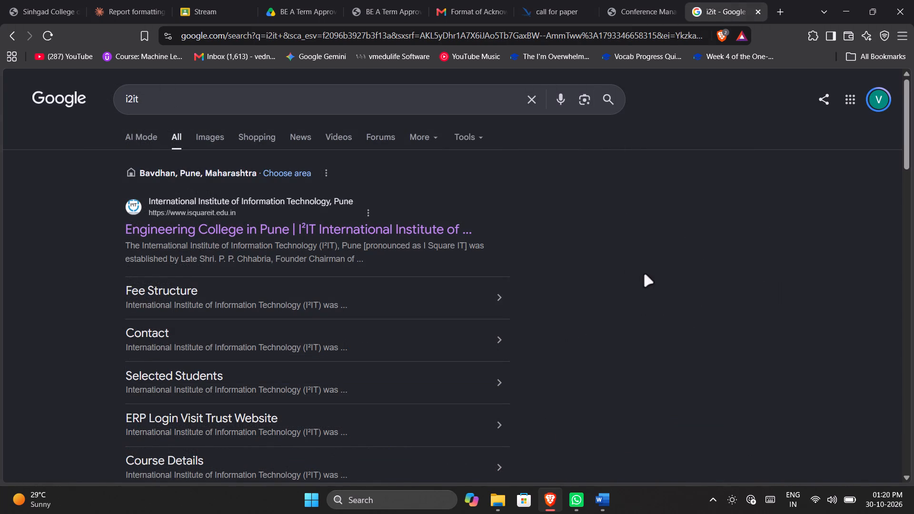
# Look through the i2it search results and open the International Institute of Information Technology listing on the places map.
pyautogui.scroll(1, 645, 275)
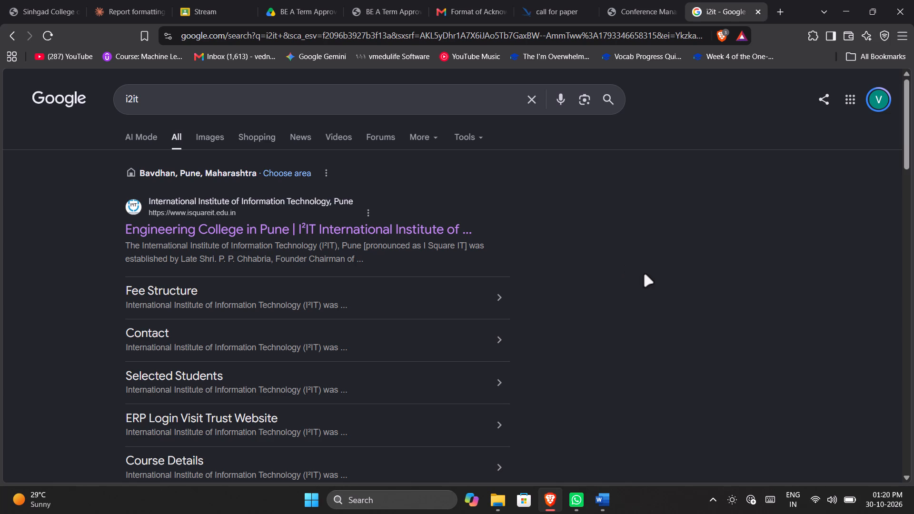
pyautogui.scroll(2, 645, 275)
pyautogui.scroll(-7, 645, 275)
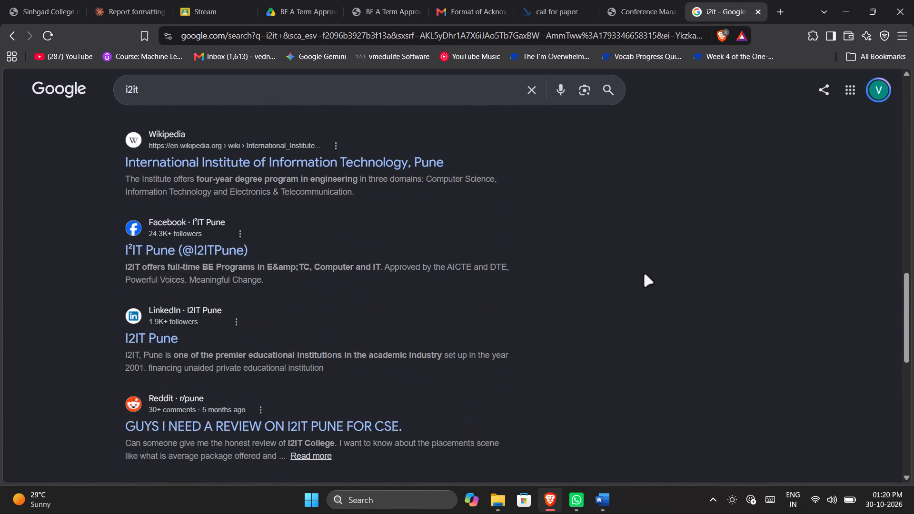
pyautogui.scroll(4, 645, 275)
pyautogui.scroll(-1, 339, 187)
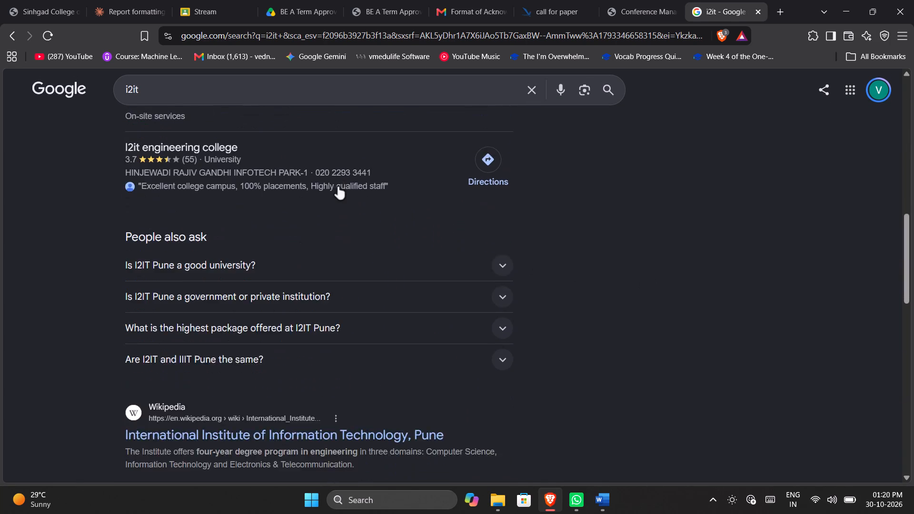
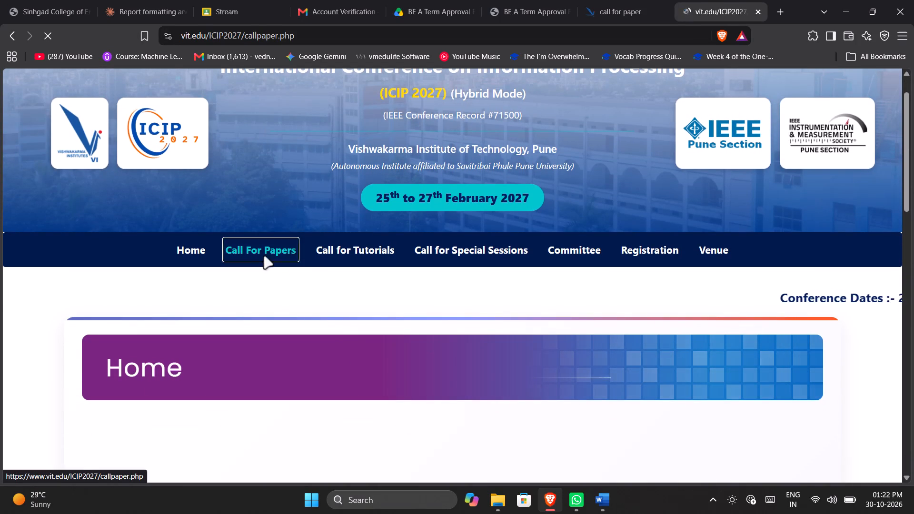
# Open the paper submission link on the ICIP 2027 call for papers page.
pyautogui.scroll(-11, 264, 257)
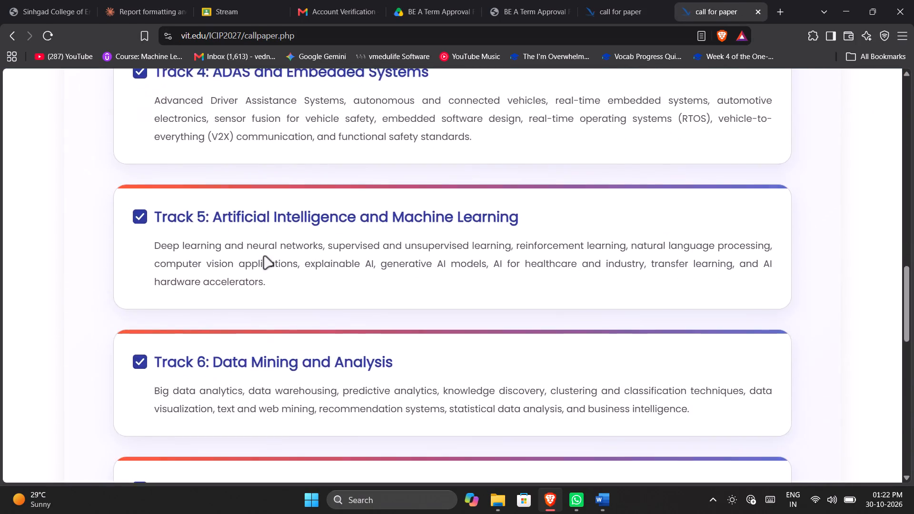
pyautogui.scroll(-5, 264, 257)
pyautogui.scroll(1, 264, 257)
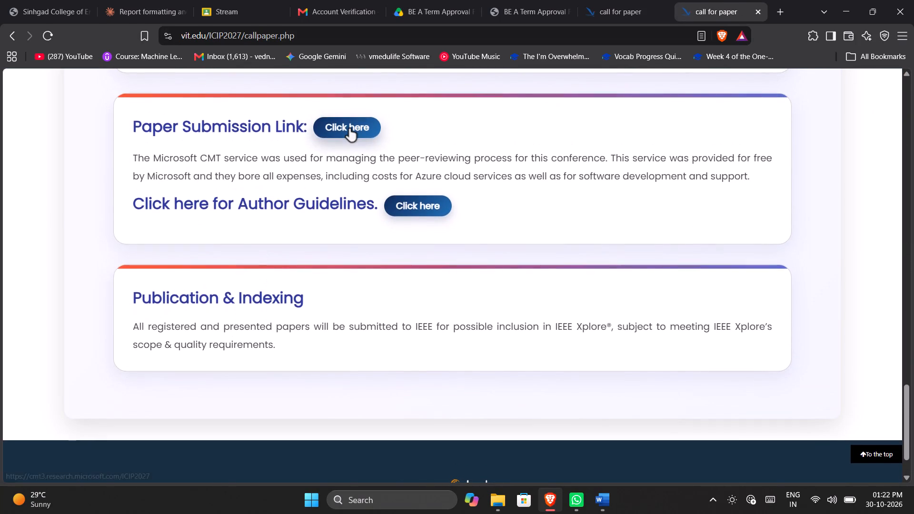
pyautogui.click(350, 128)
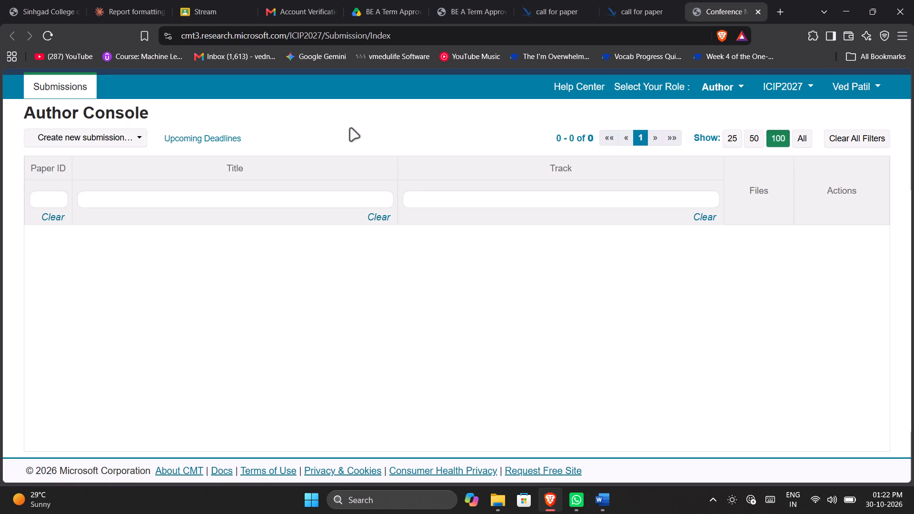
# Create a new ICIP 2027 submission in the Artificial Intelligence and Machine Learning track.
pyautogui.click(112, 133)
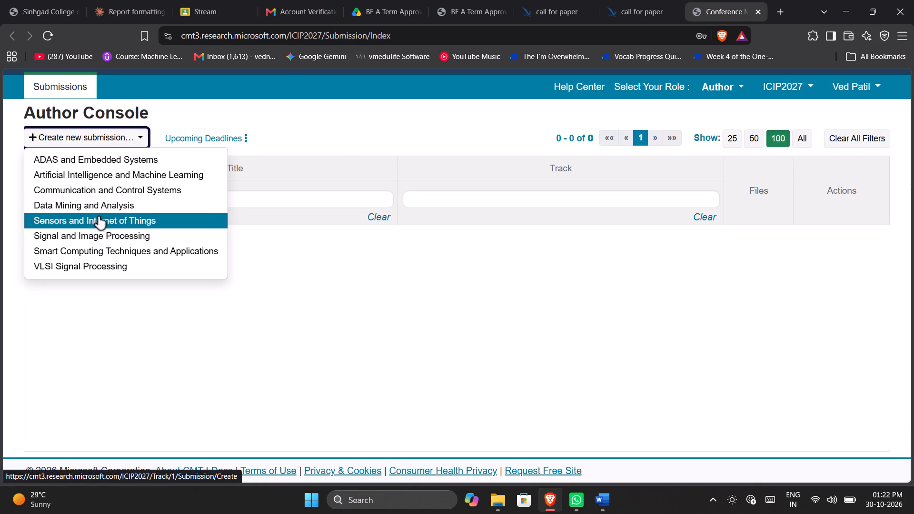
pyautogui.click(94, 175)
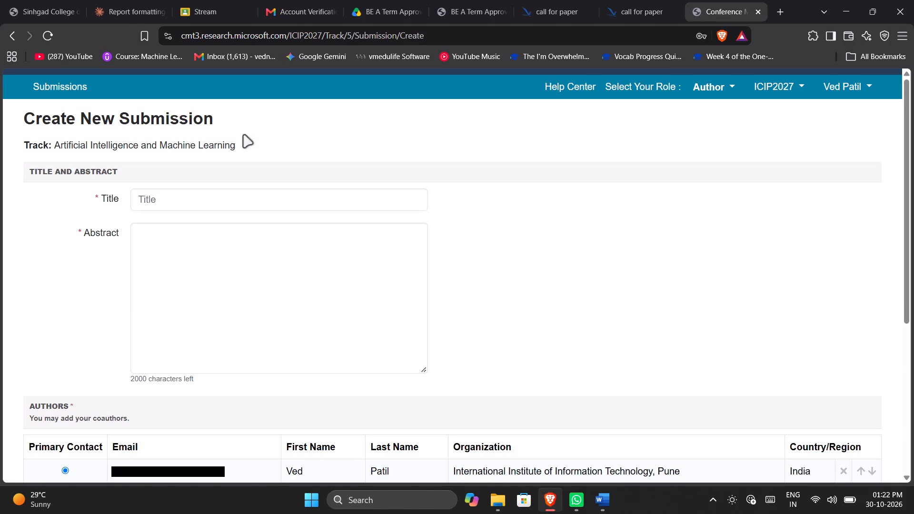
# Go back to the open BE A Term Approval Form document on Google Drive to view it.
pyautogui.click(458, 4)
pyautogui.click(394, 3)
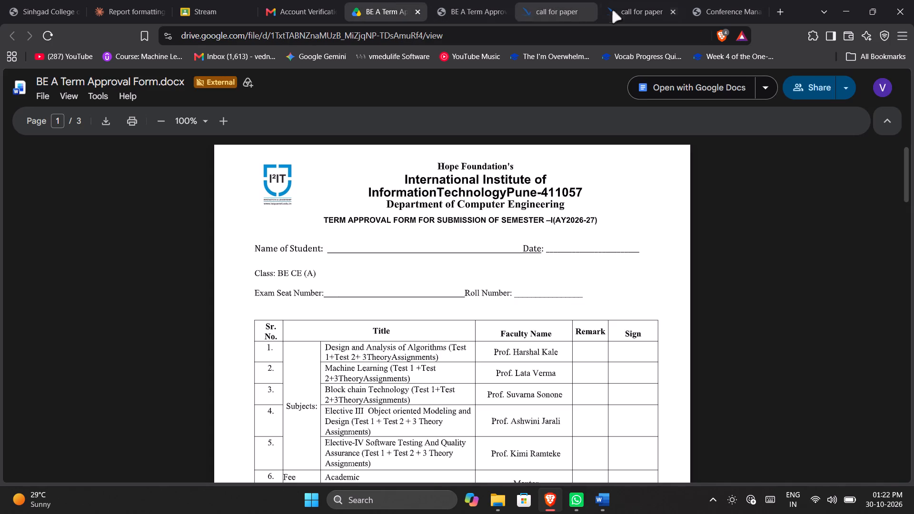
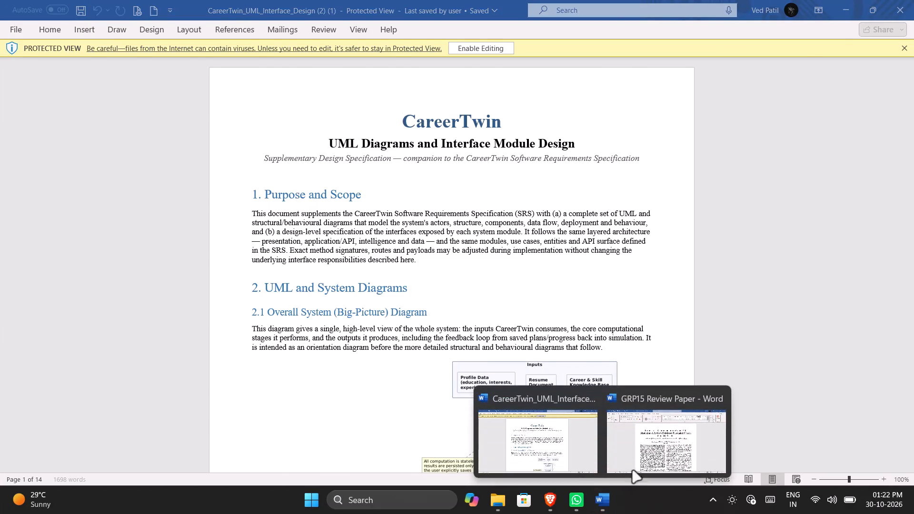
# Switch to the GRP15 Review Paper in Word and copy its full title from the first page.
pyautogui.click(655, 448)
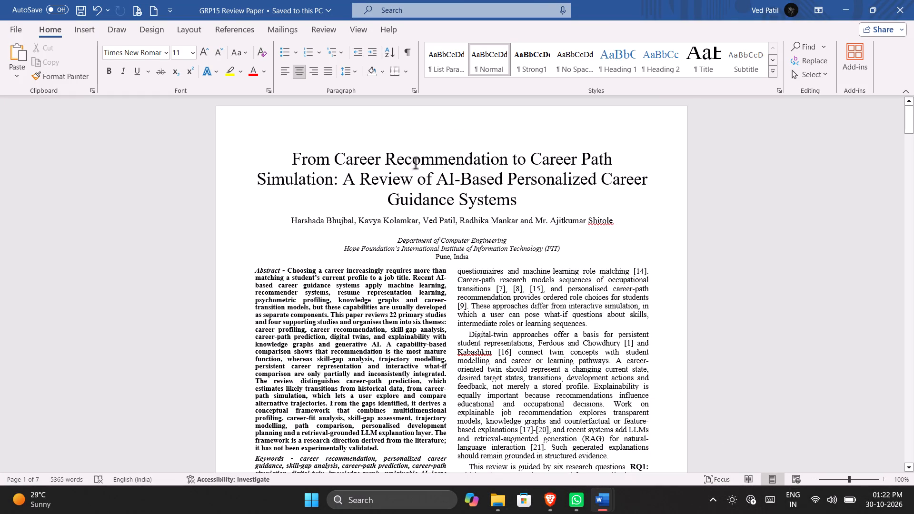
pyautogui.scroll(2, 444, 188)
pyautogui.scroll(2, 497, 194)
pyautogui.scroll(-2, 497, 194)
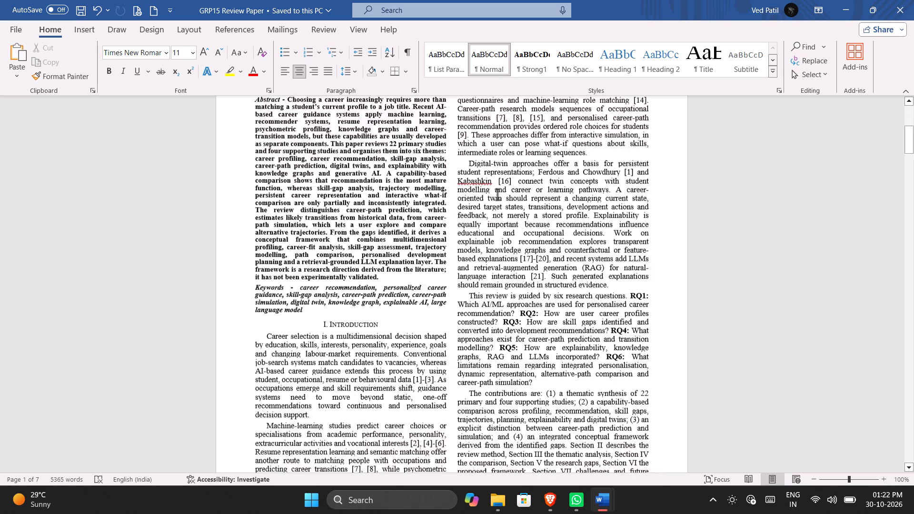
pyautogui.scroll(-1, 497, 194)
pyautogui.scroll(6, 497, 194)
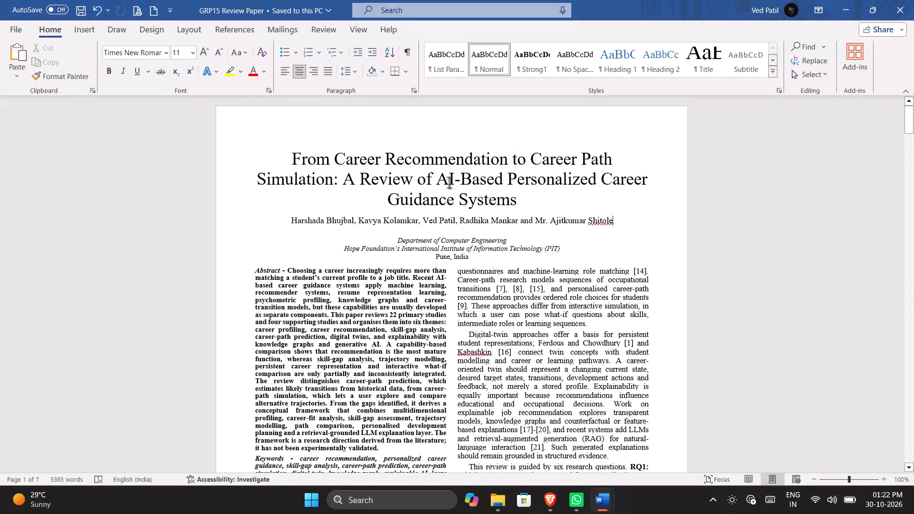
pyautogui.moveTo(520, 201); pyautogui.dragTo(312, 154)
pyautogui.hotkey('ctrl', 'c')
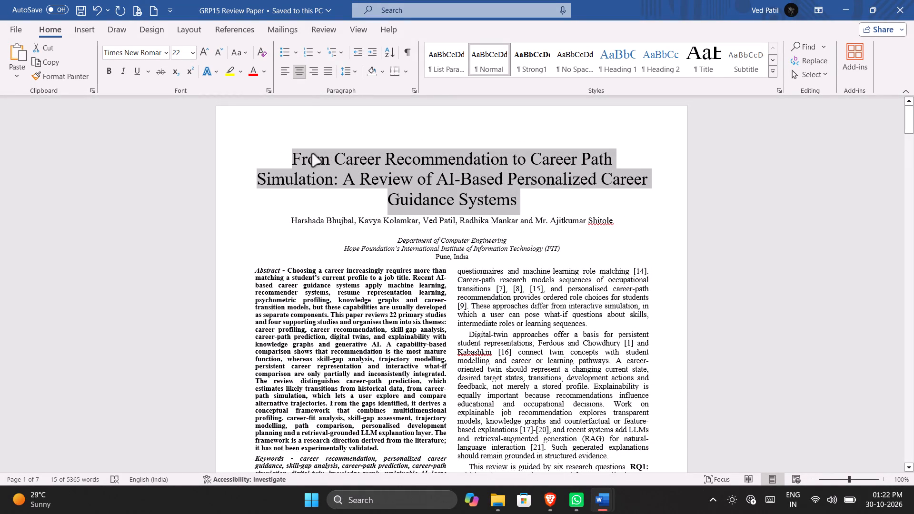
# Switch to the ICIP 2027 submission form in Brave and paste the copied paper title as the submission's title.
pyautogui.hotkey('alt', 'Tab')
pyautogui.hotkey('alt', 'Tab')
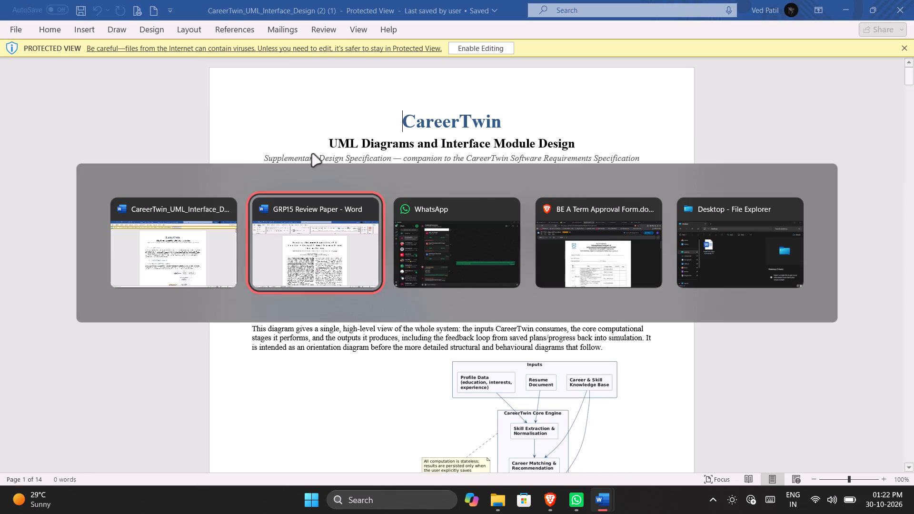
pyautogui.hotkey('alt', 'Tab')
pyautogui.hotkey('alt', 'Tab')
pyautogui.hotkey('alt', 'Tab')
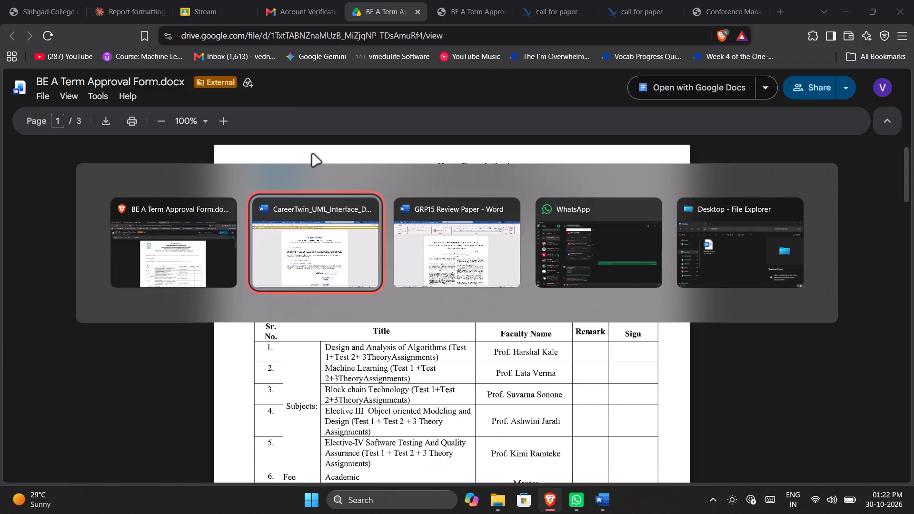
pyautogui.hotkey('alt', 'Tab')
pyautogui.hotkey('alt', 'Tab')
pyautogui.hotkey('alt', 'Tab')
pyautogui.hotkey('alt', 'Tab')
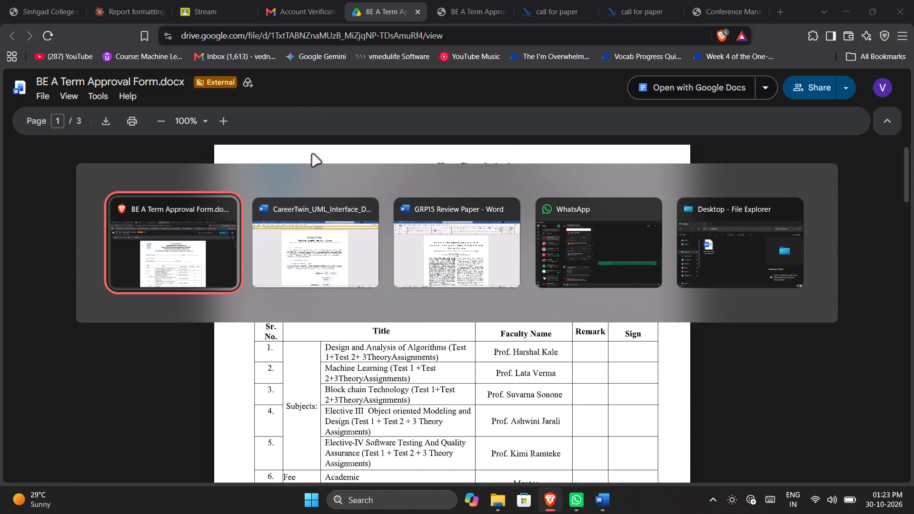
pyautogui.click(703, 17)
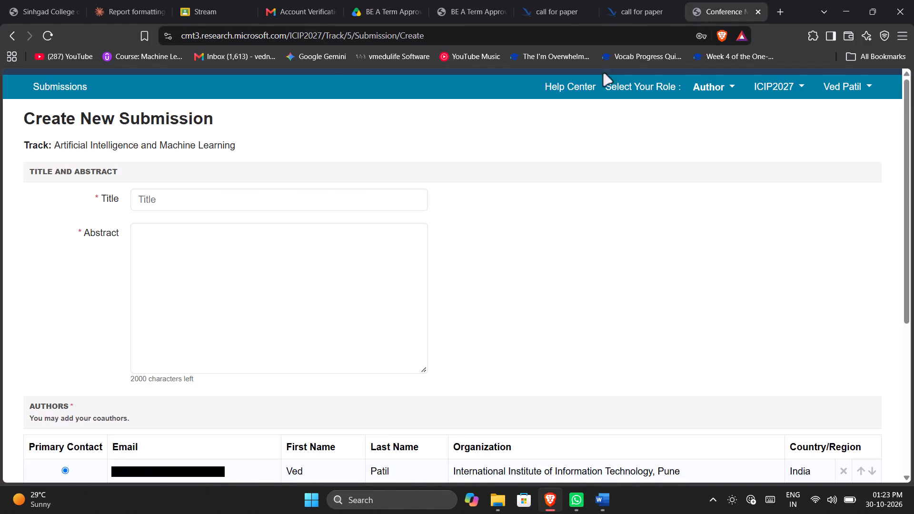
pyautogui.click(318, 197)
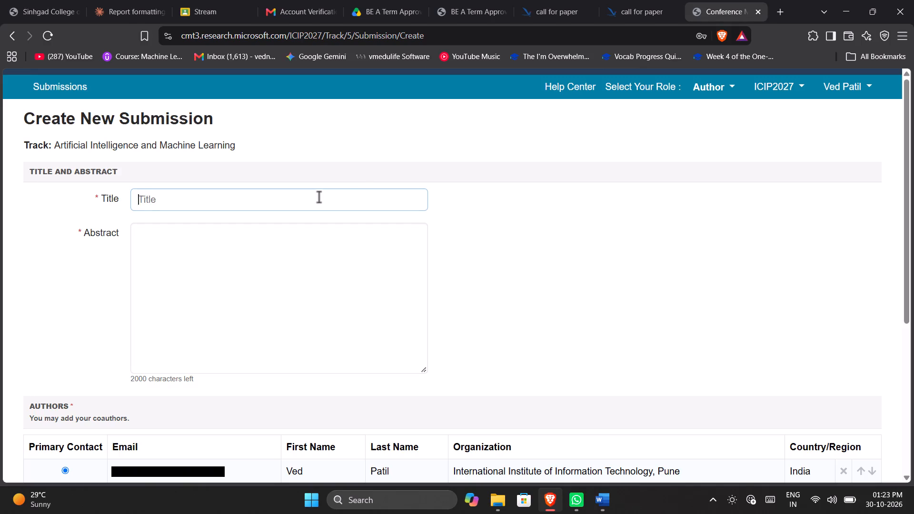
pyautogui.hotkey('ctrl', 'v')
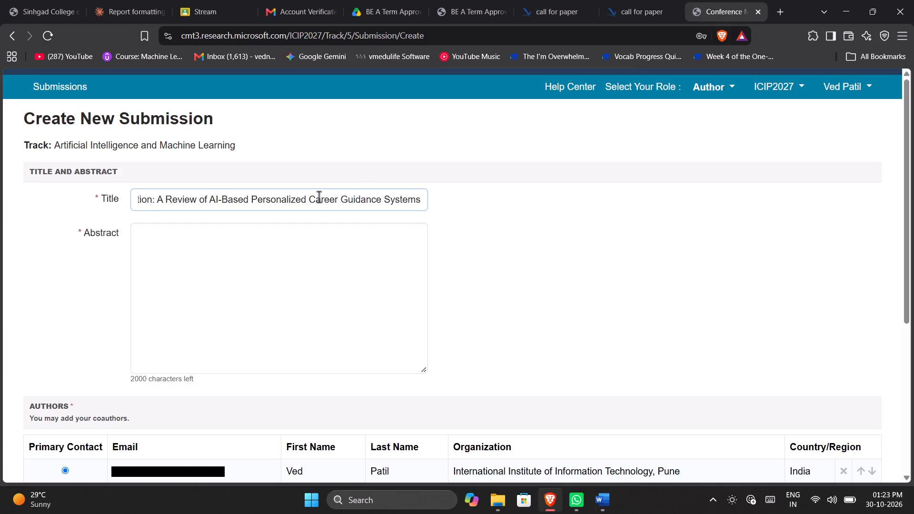
# Copy the abstract text, without its "Abstract -" label or keywords, from the GRP15 Review Paper into the submission form's Abstract.
pyautogui.scroll(2, 318, 197)
pyautogui.scroll(-2, 438, 255)
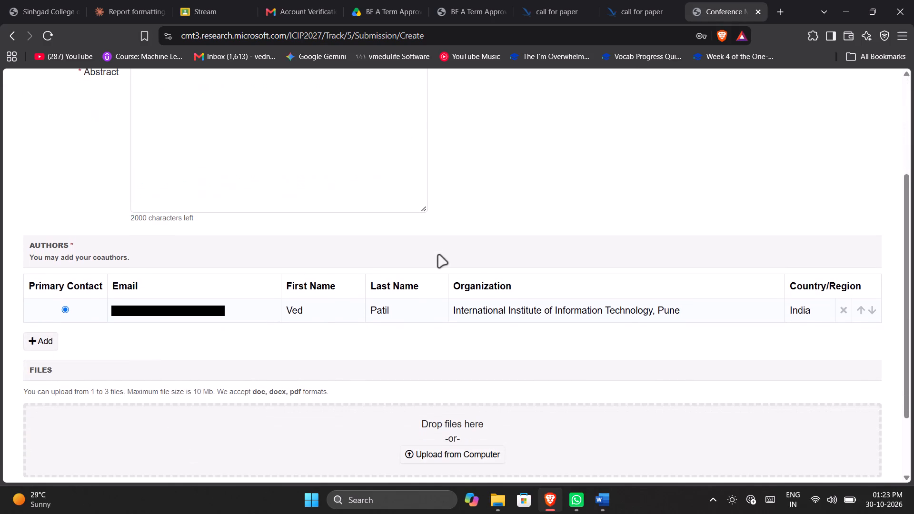
pyautogui.scroll(-1, 438, 255)
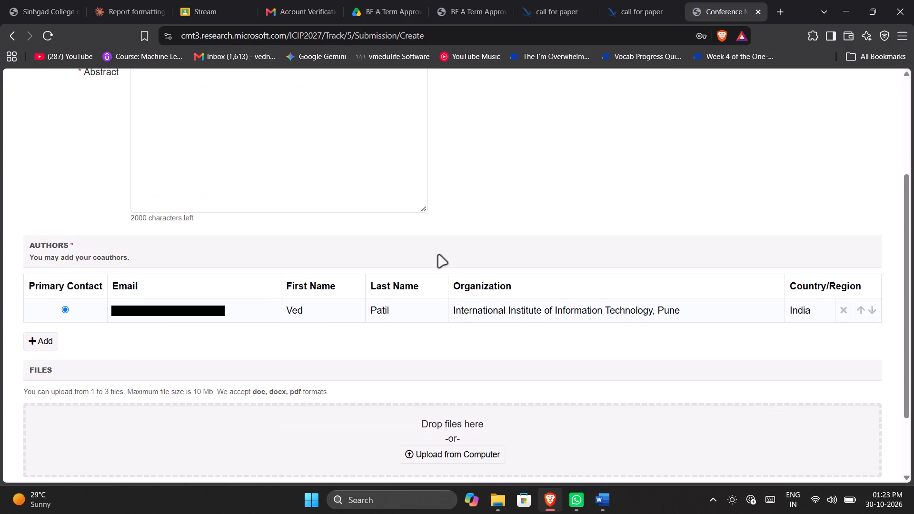
pyautogui.hscroll(1, 438, 255)
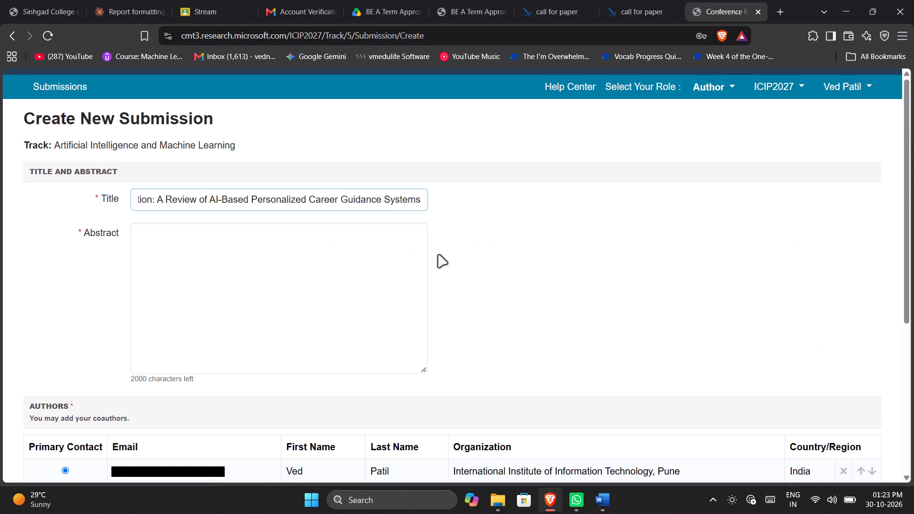
pyautogui.click(344, 266)
pyautogui.hotkey('alt', 'Tab')
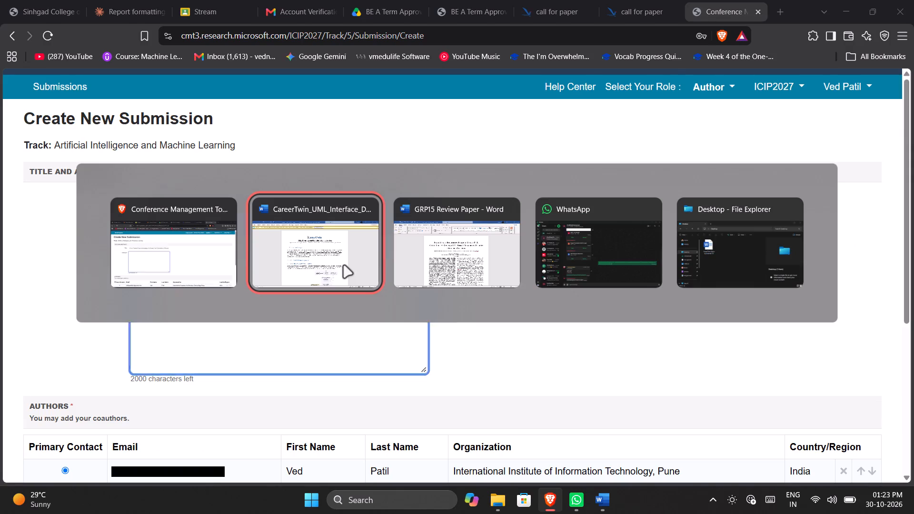
pyautogui.hotkey('alt', 'Tab')
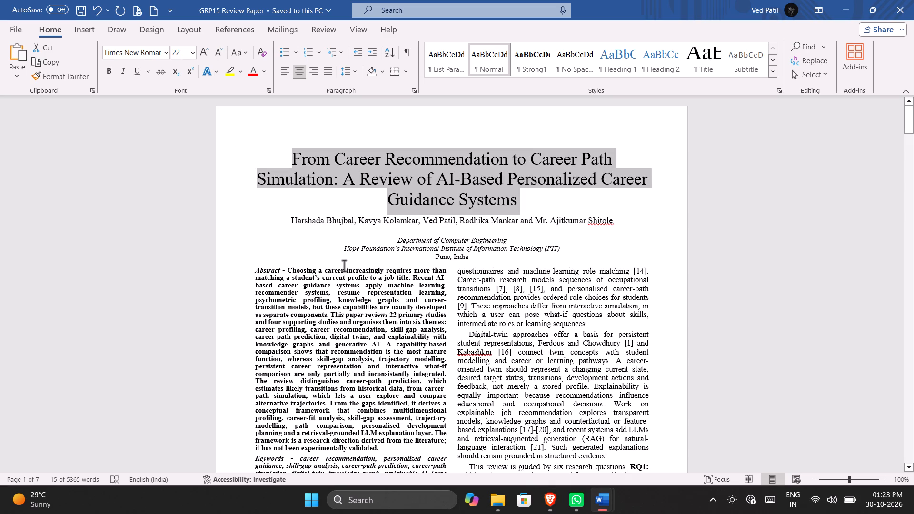
pyautogui.scroll(1, 369, 277)
pyautogui.moveTo(381, 447); pyautogui.dragTo(290, 274)
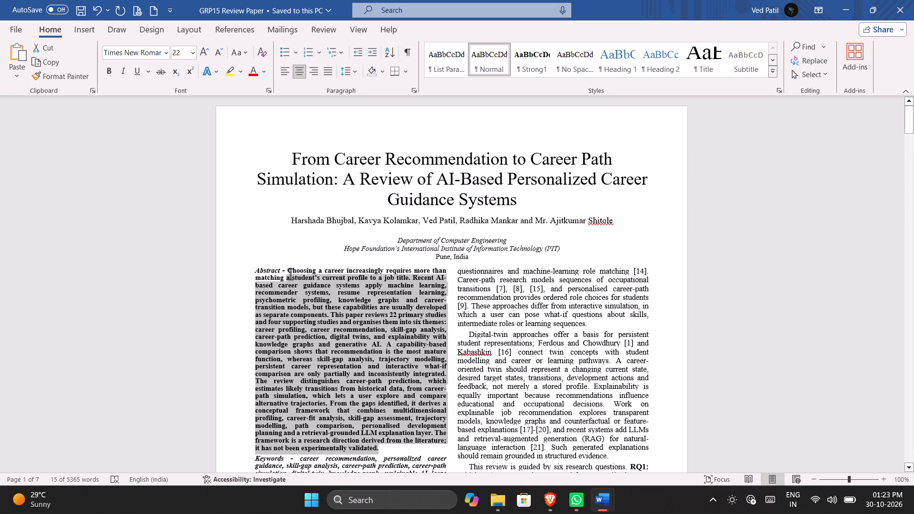
pyautogui.moveTo(290, 274); pyautogui.dragTo(289, 271)
pyautogui.hotkey('ctrl', 'c')
pyautogui.hotkey('alt', 'Tab')
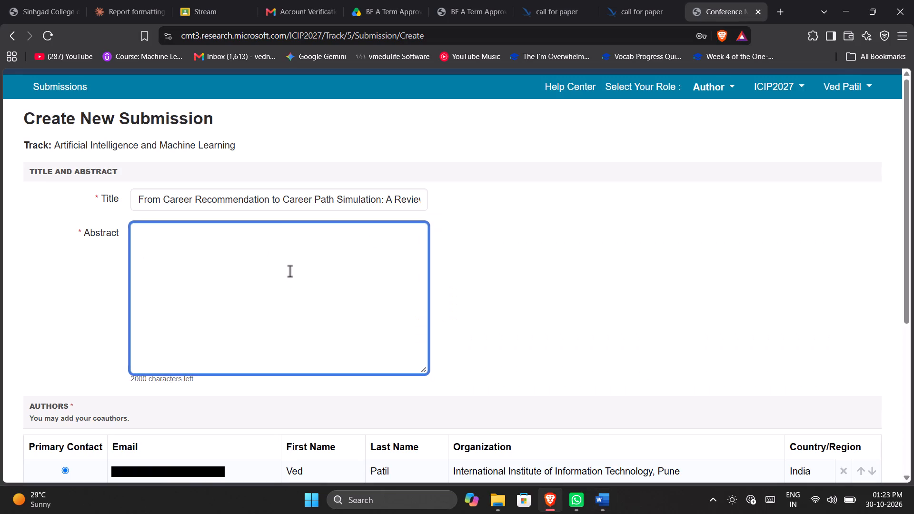
pyautogui.hotkey('ctrl', 'v')
# Apply the spelling suggestions "organizes", "explain ability" and "personalized" to the flagged words in the abstract, and check the text.
pyautogui.scroll(2, 281, 335)
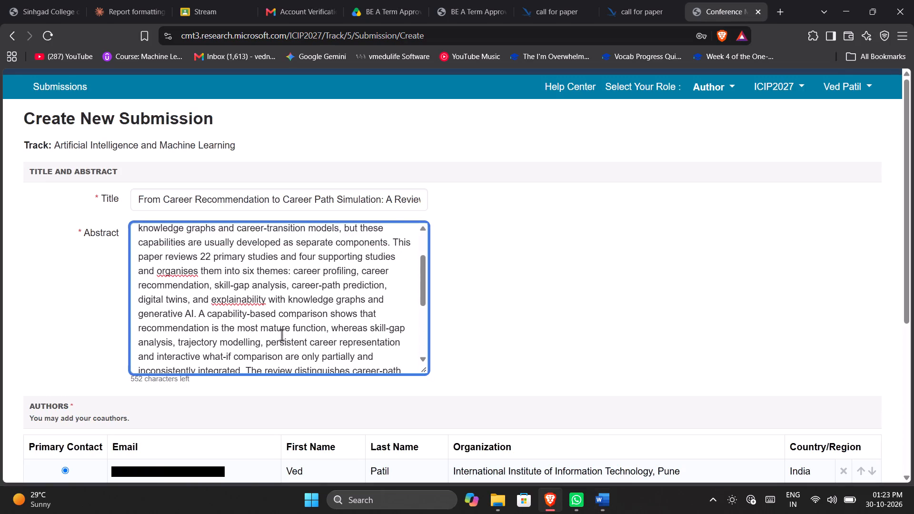
pyautogui.rightClick(177, 331)
pyautogui.click(221, 165)
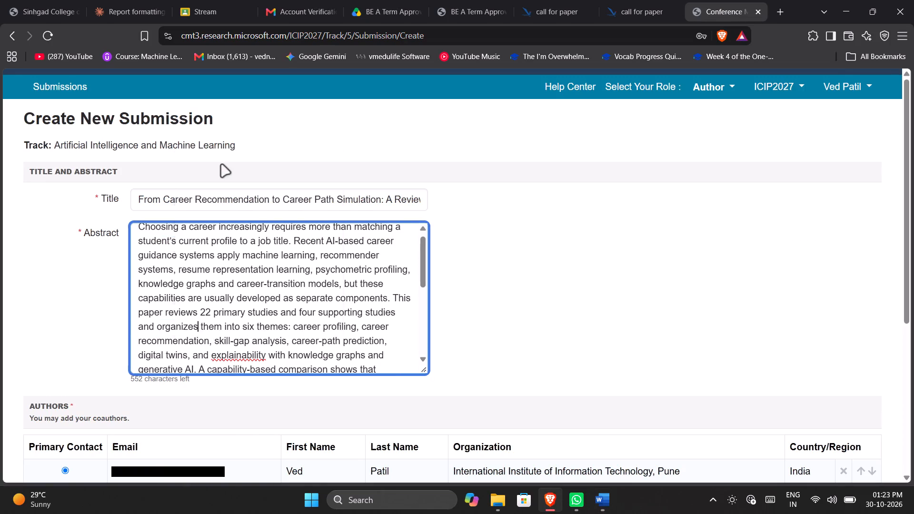
pyautogui.rightClick(236, 352)
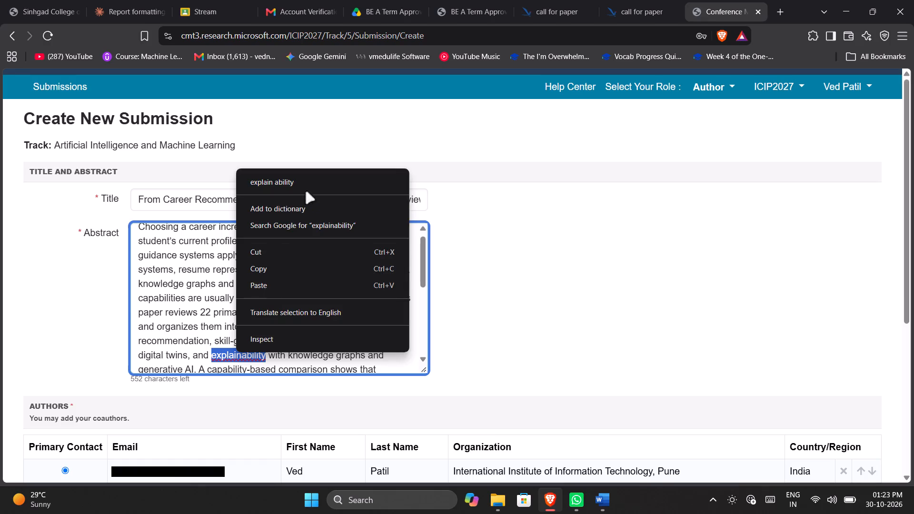
pyautogui.click(308, 186)
pyautogui.scroll(3, 278, 274)
pyautogui.scroll(-2, 278, 274)
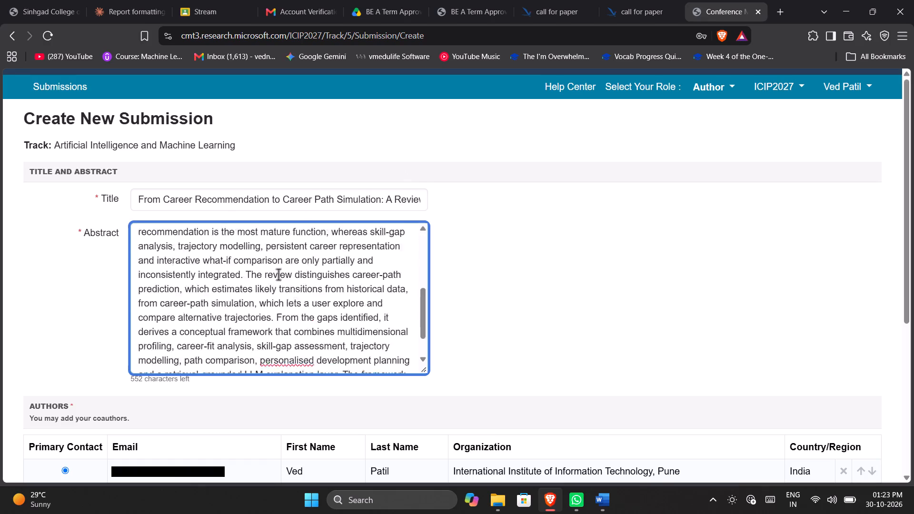
pyautogui.scroll(-2, 278, 274)
pyautogui.rightClick(286, 318)
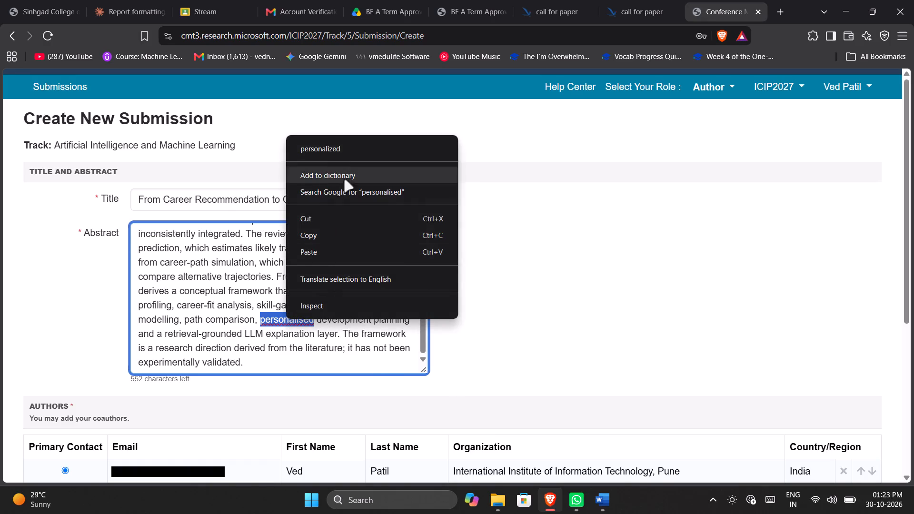
pyautogui.click(359, 158)
pyautogui.click(345, 153)
pyautogui.scroll(1, 307, 266)
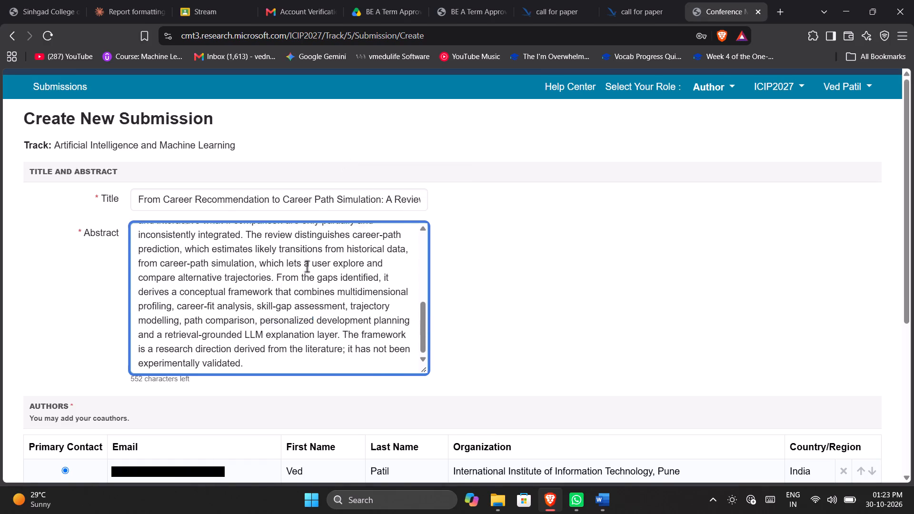
pyautogui.scroll(1, 307, 266)
pyautogui.scroll(3, 439, 288)
pyautogui.scroll(2, 496, 312)
pyautogui.scroll(-1, 496, 312)
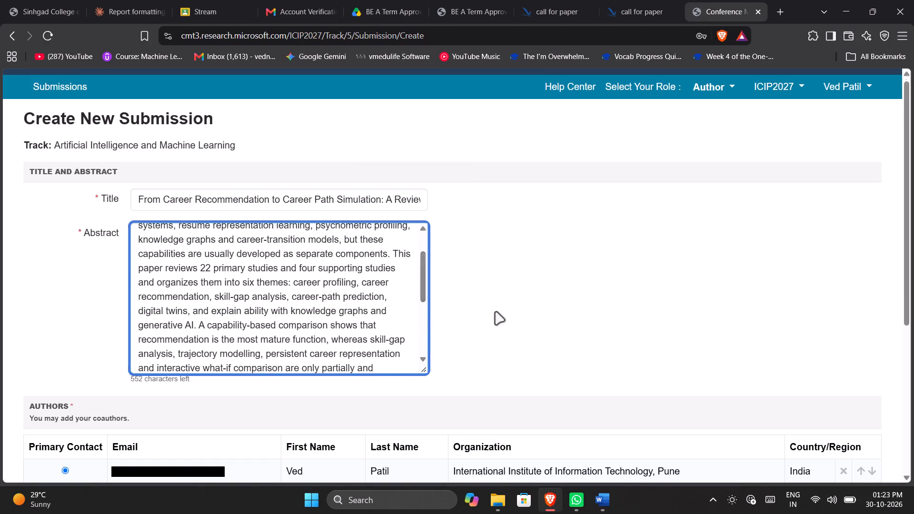
# Open a new coauthor entry in the Authors section, ready at its email.
pyautogui.scroll(-3, 496, 312)
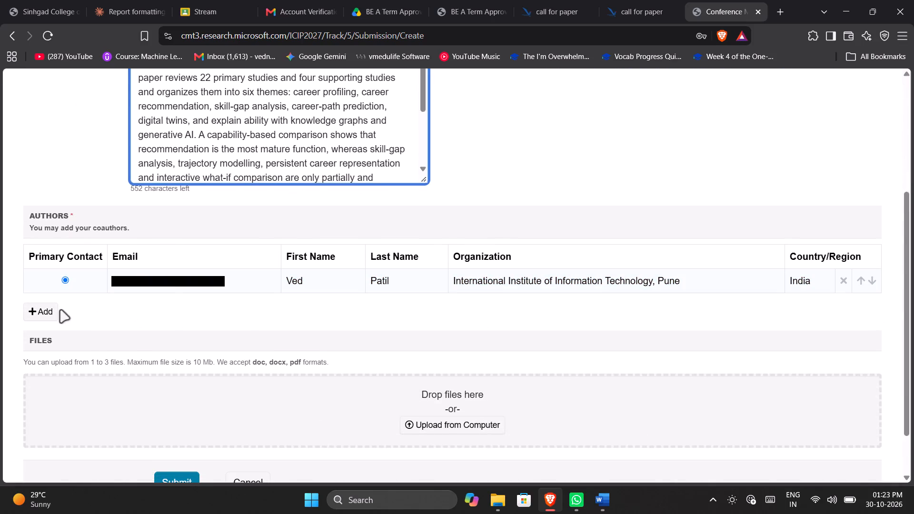
pyautogui.click(41, 310)
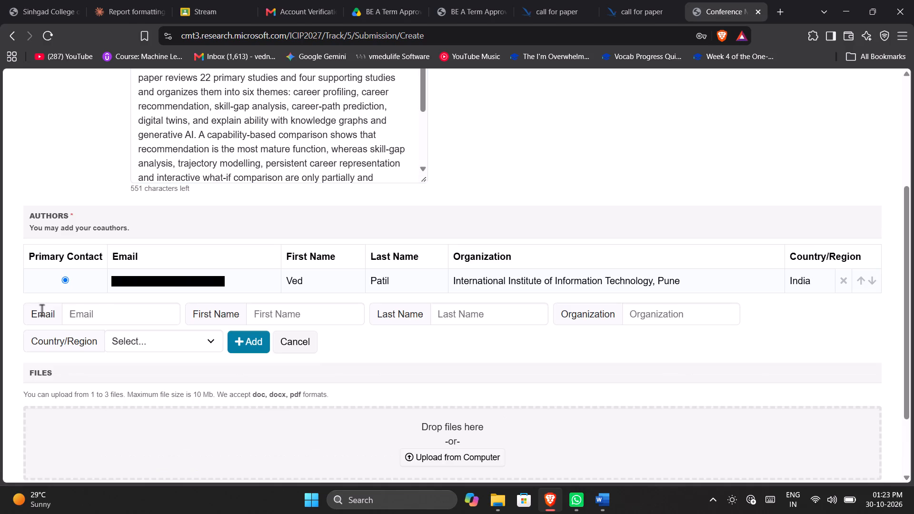
pyautogui.click(105, 311)
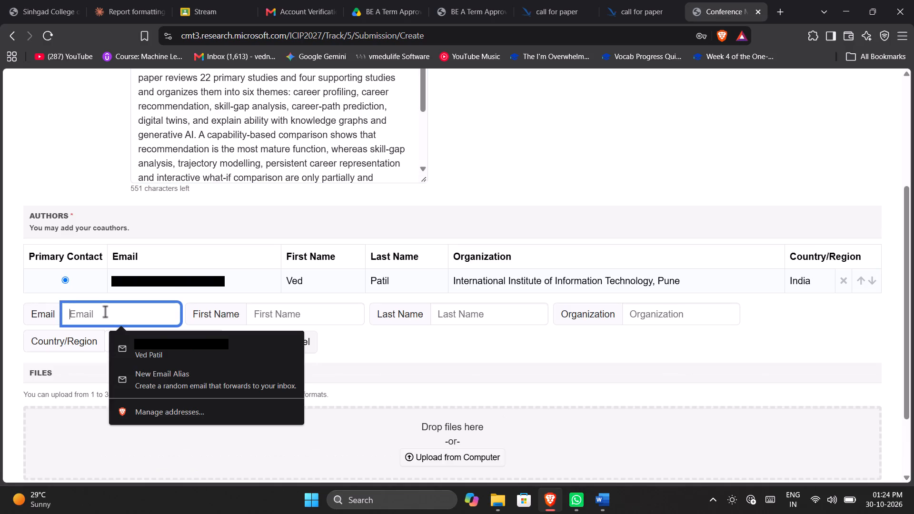
# Switch from the submission form to the GRP15 Review Paper in Word and bring up the open windows to find the coauthor's details.
pyautogui.hotkey('alt', 'Tab')
pyautogui.hotkey('alt', 'Tab')
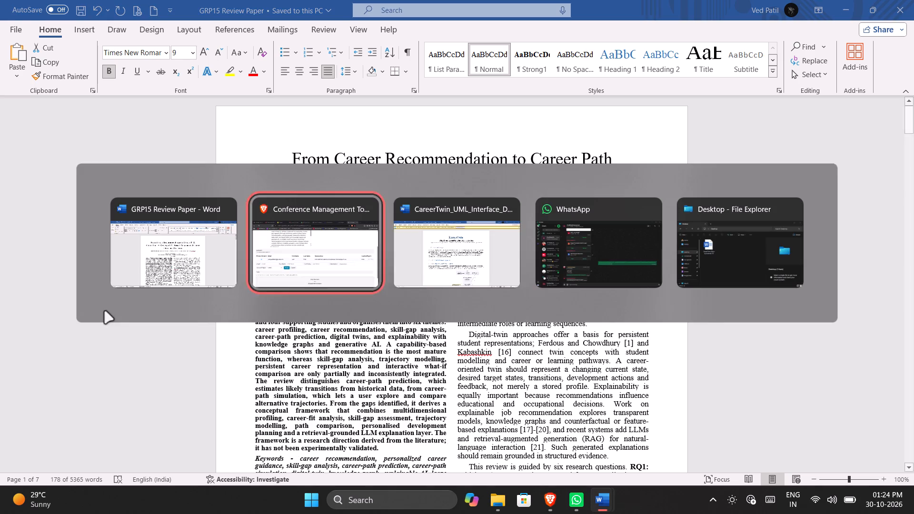
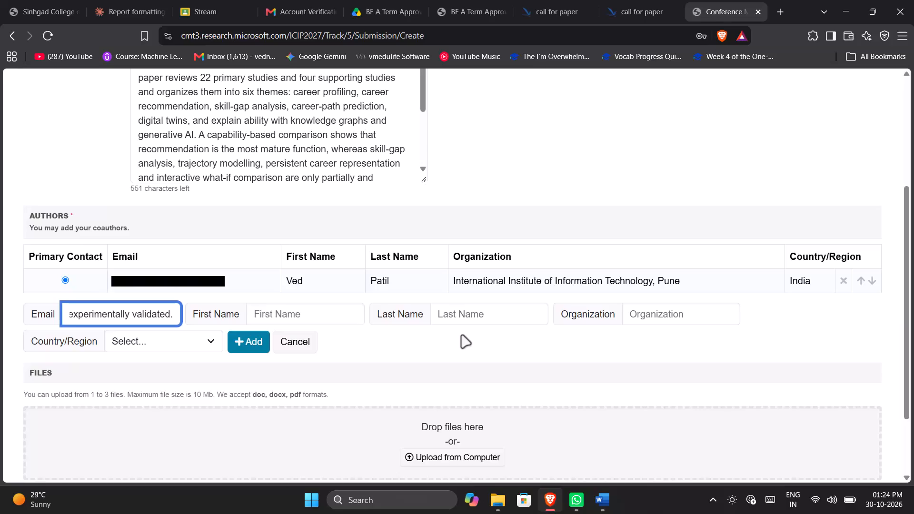
# Undo the abstract text pasted into the new coauthor's Email.
pyautogui.hotkey('ctrl', 'z')
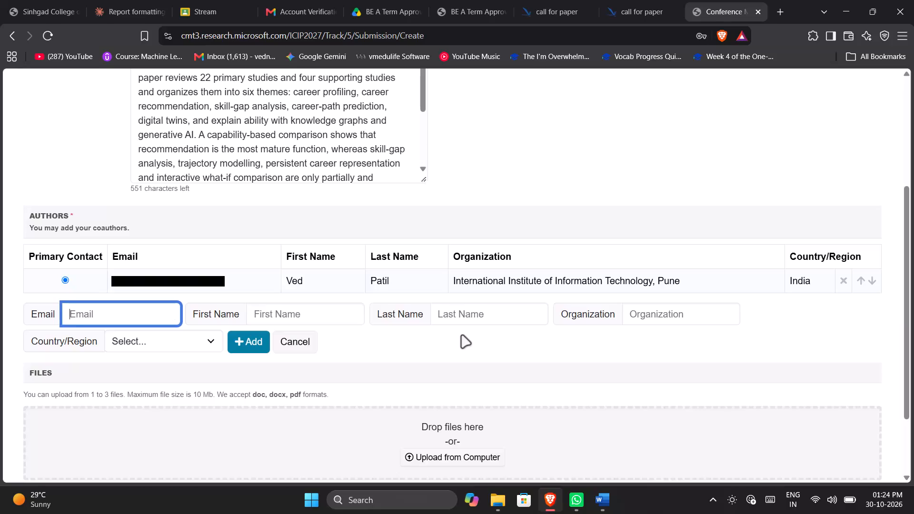
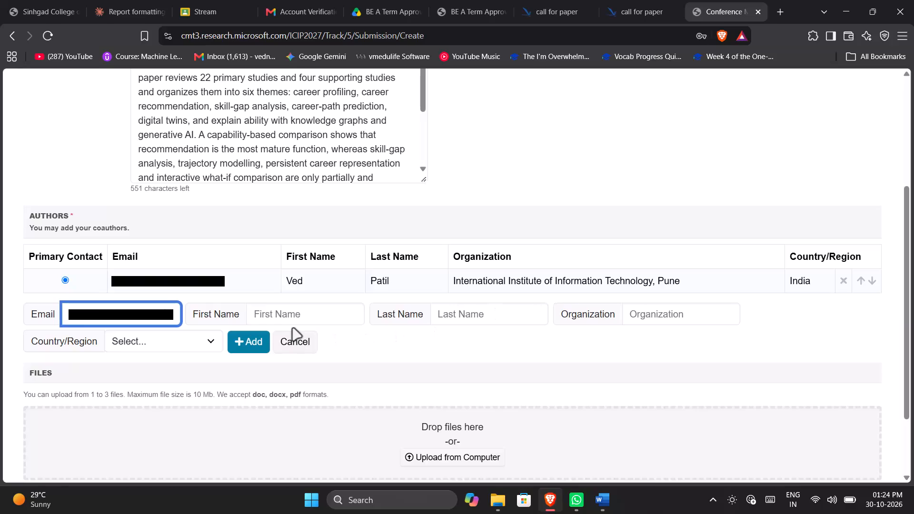
# Check the email address entered for the new coauthor, going back through it towards its beginning.
pyautogui.press('Left')
pyautogui.press('Left')
pyautogui.press('Left')
pyautogui.press('Left')
pyautogui.press('Left')
pyautogui.press('Left')
pyautogui.press('Left')
pyautogui.press('Left')
pyautogui.press('Left')
pyautogui.press('Left')
pyautogui.press('Left')
pyautogui.press('Left')
pyautogui.press('Left')
pyautogui.press('Left')
pyautogui.press('Left')
pyautogui.press('Left')
pyautogui.press('Left')
pyautogui.press('Left')
pyautogui.press('Left')
pyautogui.press('Left')
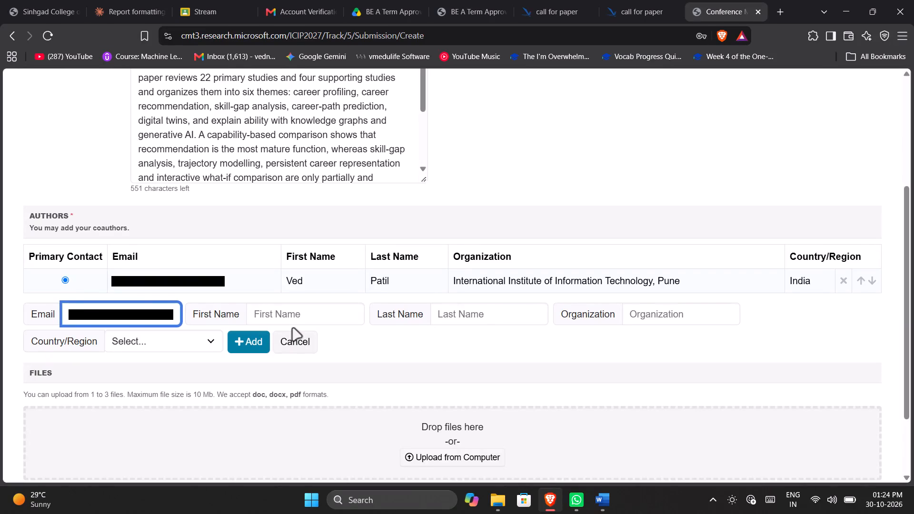
# Fill in the new coauthor's first name and last name in the Authors section.
pyautogui.click(285, 320)
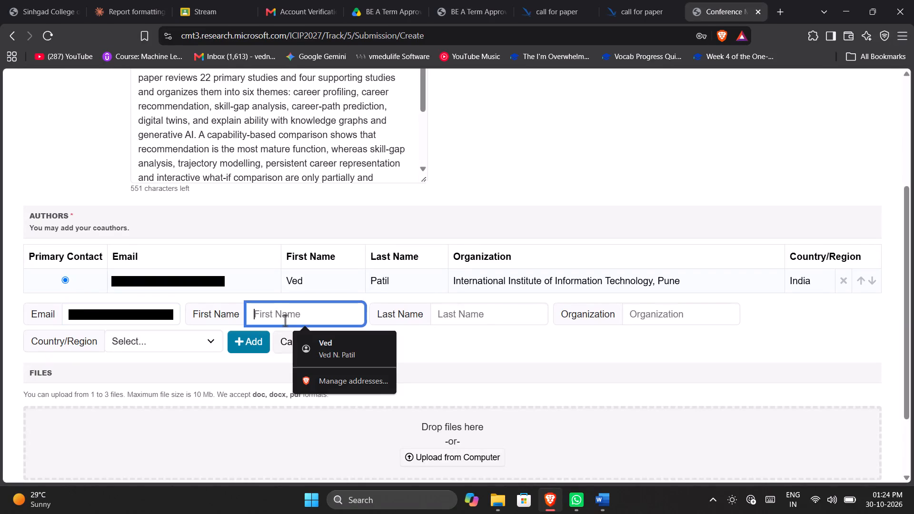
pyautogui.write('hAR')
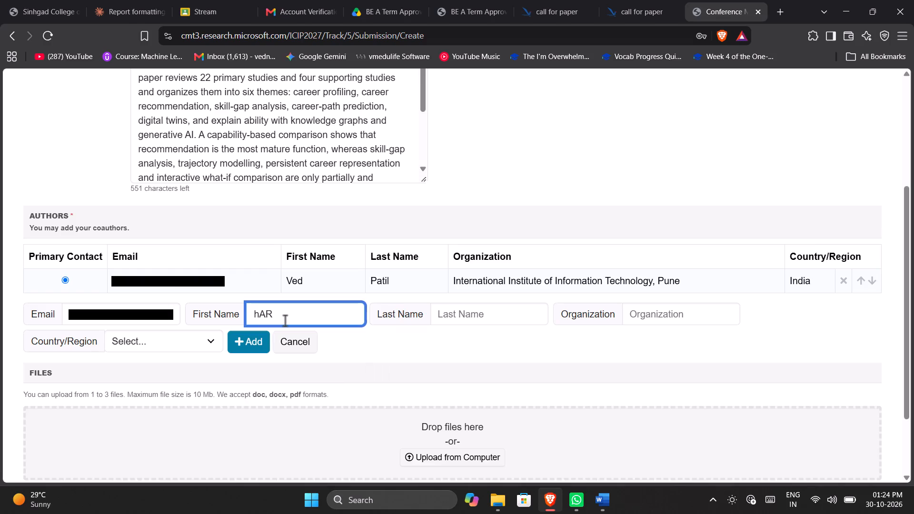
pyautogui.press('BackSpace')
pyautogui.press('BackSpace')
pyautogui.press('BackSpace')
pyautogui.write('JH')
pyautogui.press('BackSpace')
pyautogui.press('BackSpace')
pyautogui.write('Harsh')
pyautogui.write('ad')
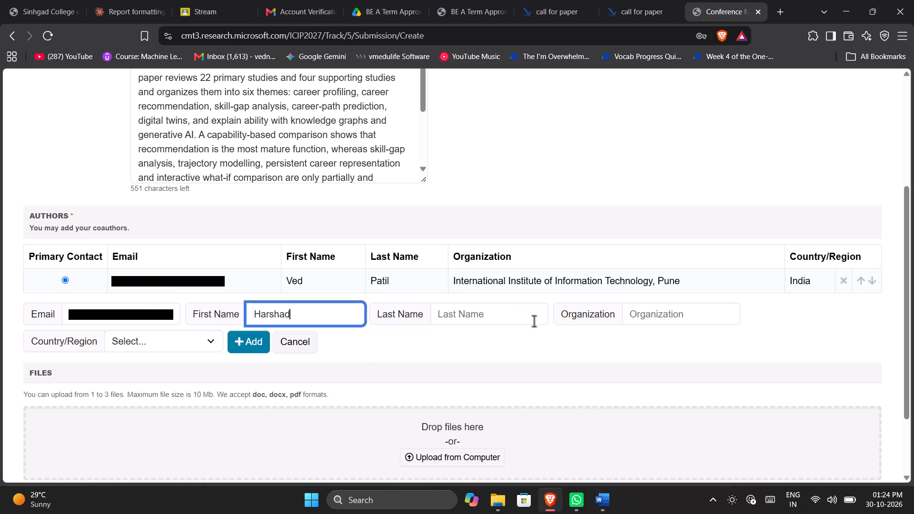
pyautogui.click(534, 316)
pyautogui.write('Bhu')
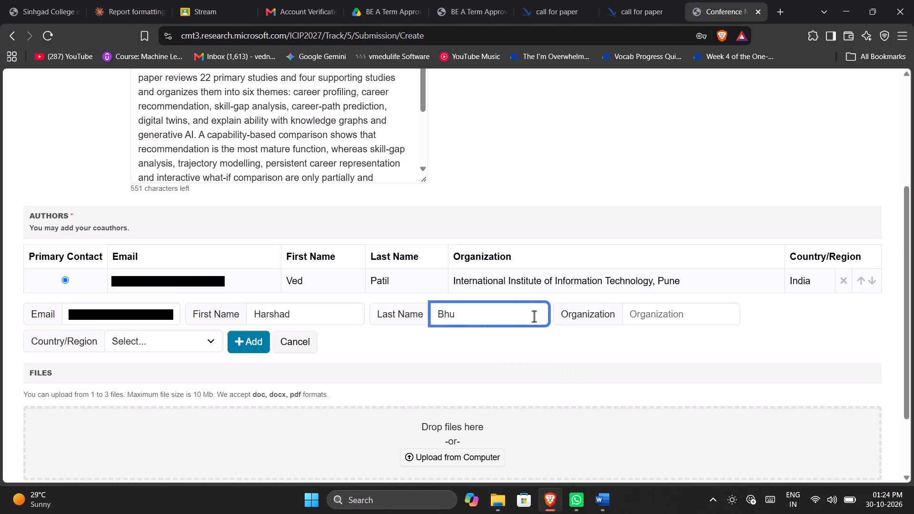
# Correct the spelling of the new coauthor's first name and complete their last name in the coauthor entry.
pyautogui.click(325, 309)
pyautogui.press('a')
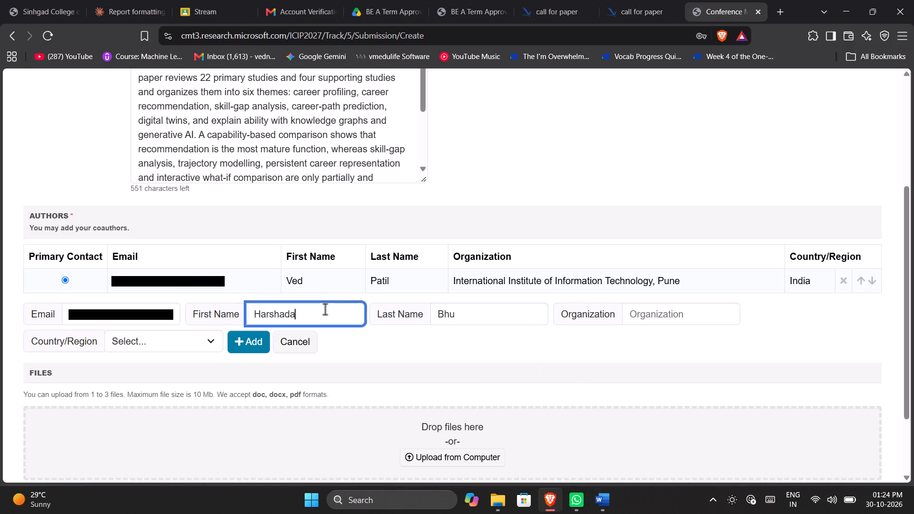
pyautogui.click(471, 318)
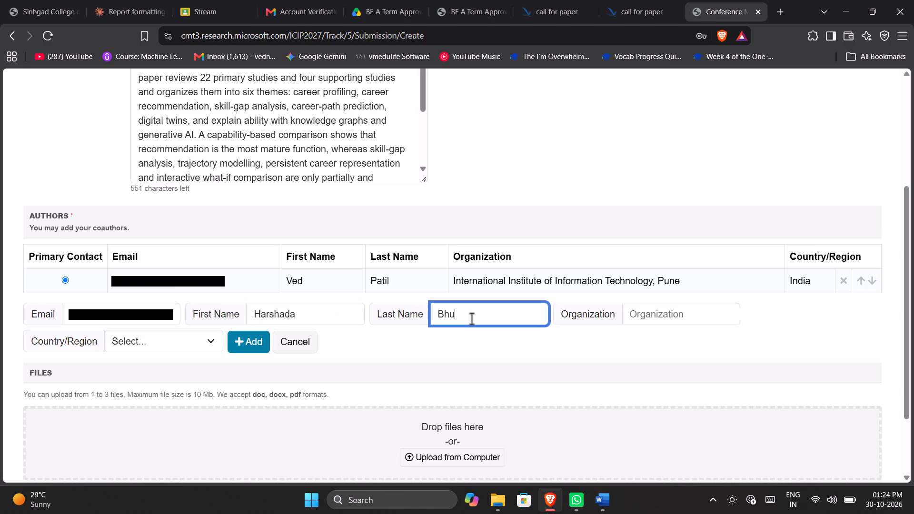
pyautogui.write('jbal')
# Copy the organization "International Institute of Information Technology, Pune" from the primary contact's row for use as the new coauthor's organization.
pyautogui.click(636, 314)
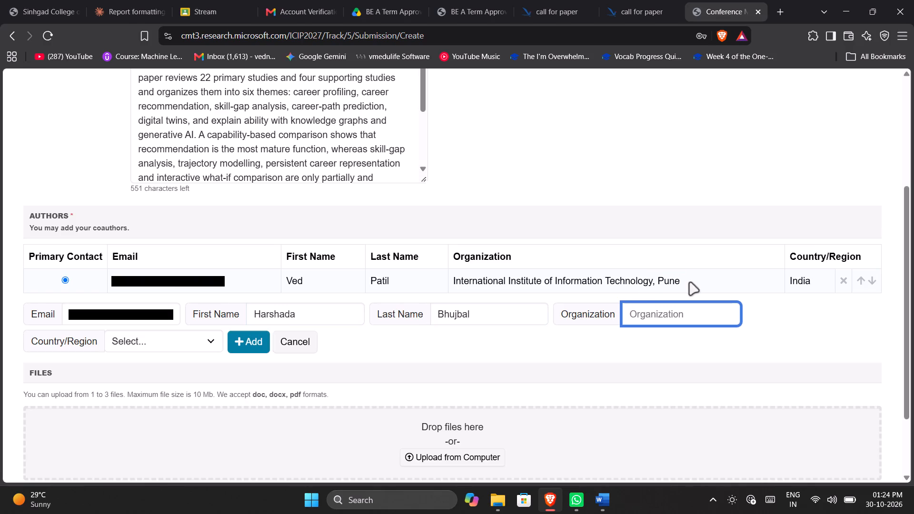
pyautogui.moveTo(690, 283); pyautogui.dragTo(455, 275)
pyautogui.hotkey('ctrl', 'c')
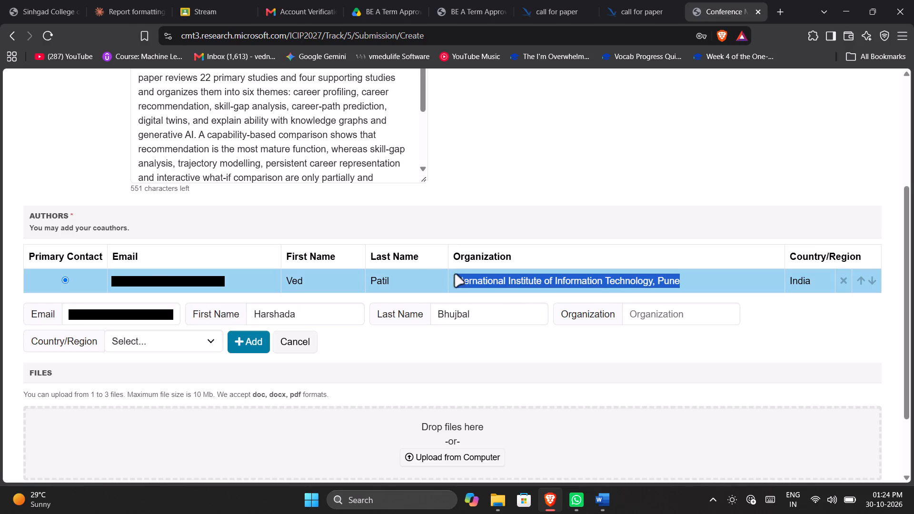
# Fill the new coauthor's organization with the copied institute name, completing it as "International Institute of Information Technology, Pune".
pyautogui.keyDown('ctrl'); pyautogui.click(666, 311); pyautogui.keyUp('ctrl')
pyautogui.hotkey('ctrl', 'v')
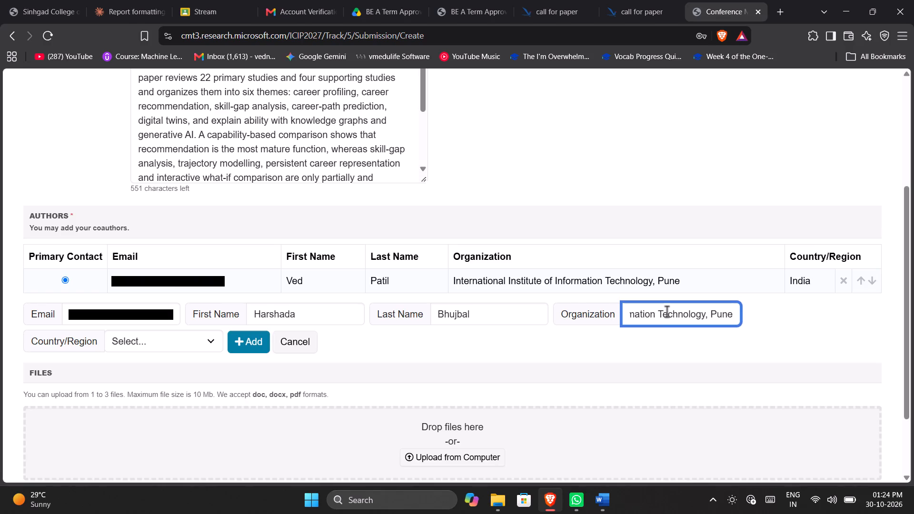
pyautogui.press('Home')
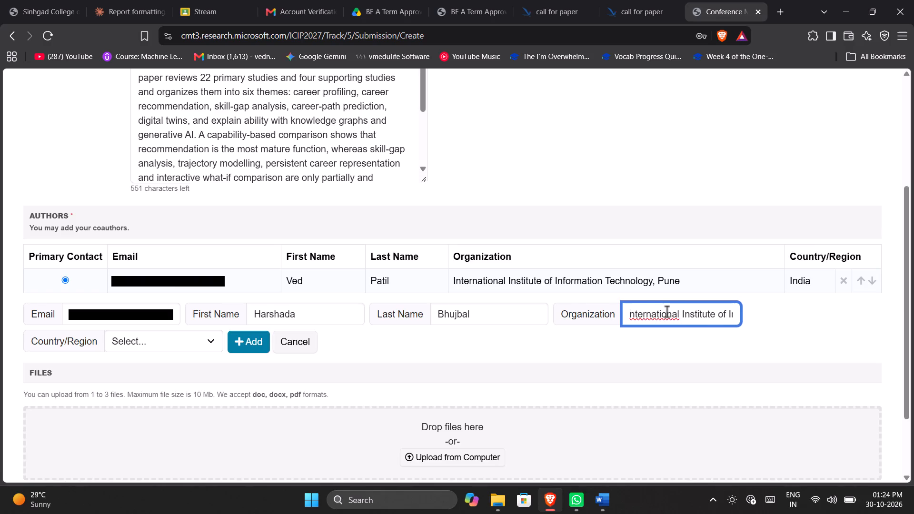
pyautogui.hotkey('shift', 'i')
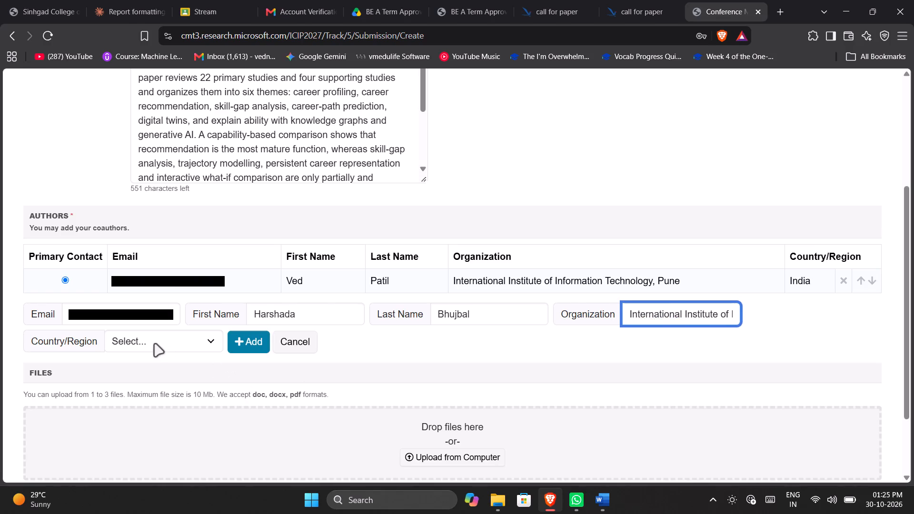
# Set the new coauthor's country to India and add the completed entry to the author list.
pyautogui.click(152, 343)
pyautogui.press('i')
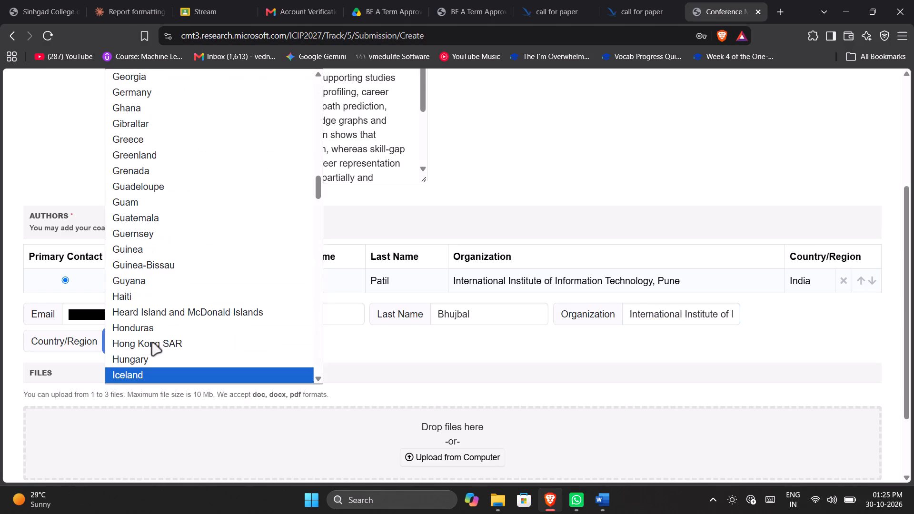
pyautogui.scroll(-1, 152, 343)
pyautogui.click(143, 337)
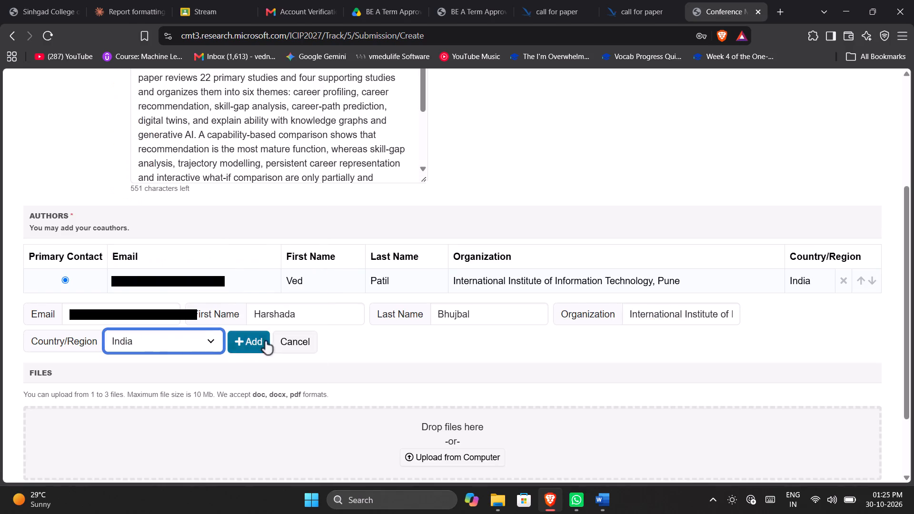
pyautogui.click(268, 341)
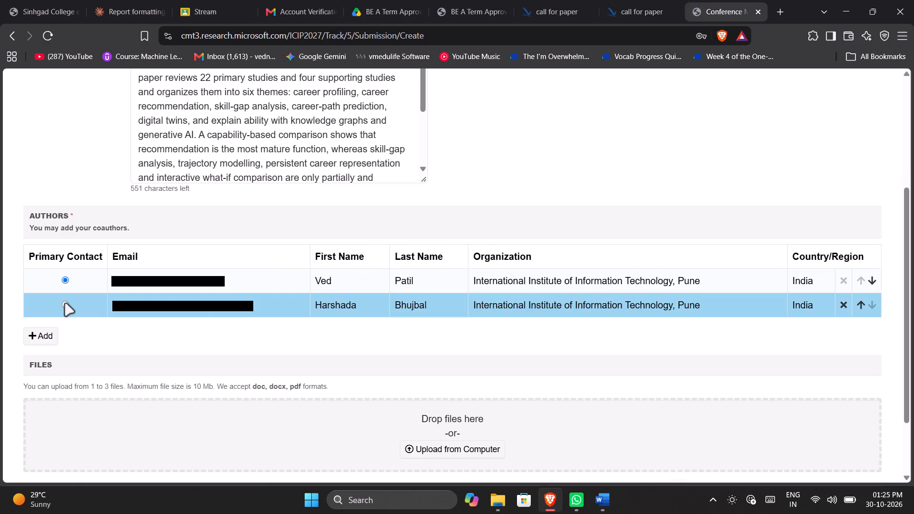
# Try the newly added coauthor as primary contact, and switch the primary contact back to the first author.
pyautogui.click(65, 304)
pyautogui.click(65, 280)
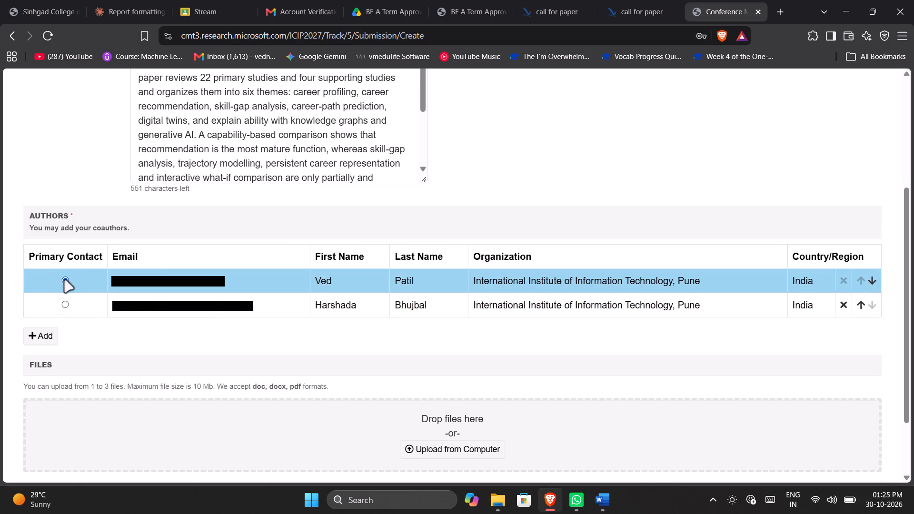
# Open another blank coauthor entry in the Authors section.
pyautogui.click(41, 337)
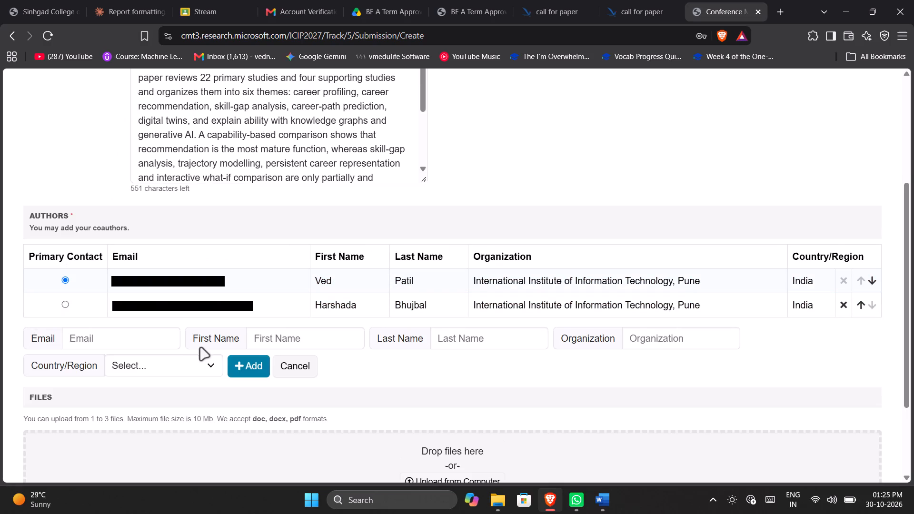
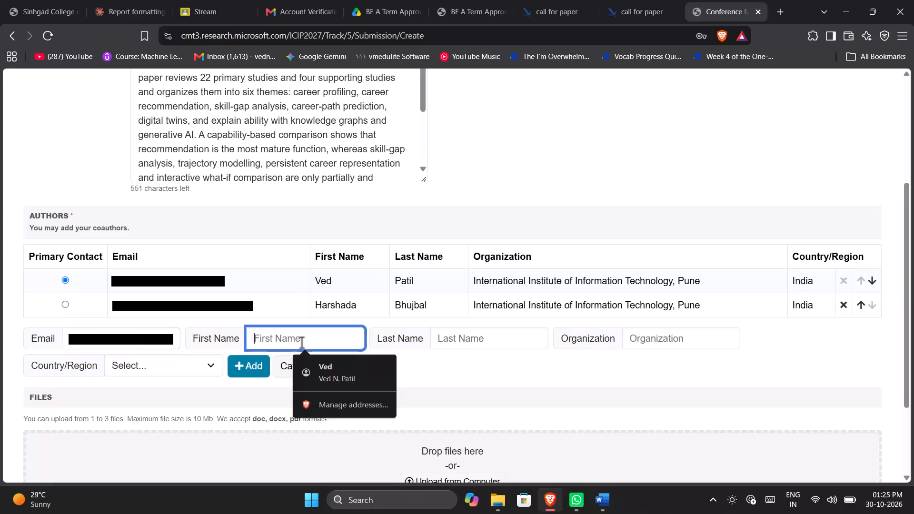
# Enter the third coauthor's first and last names, and fill in the organization with the institute name from the clipboard history.
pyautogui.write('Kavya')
pyautogui.click(445, 339)
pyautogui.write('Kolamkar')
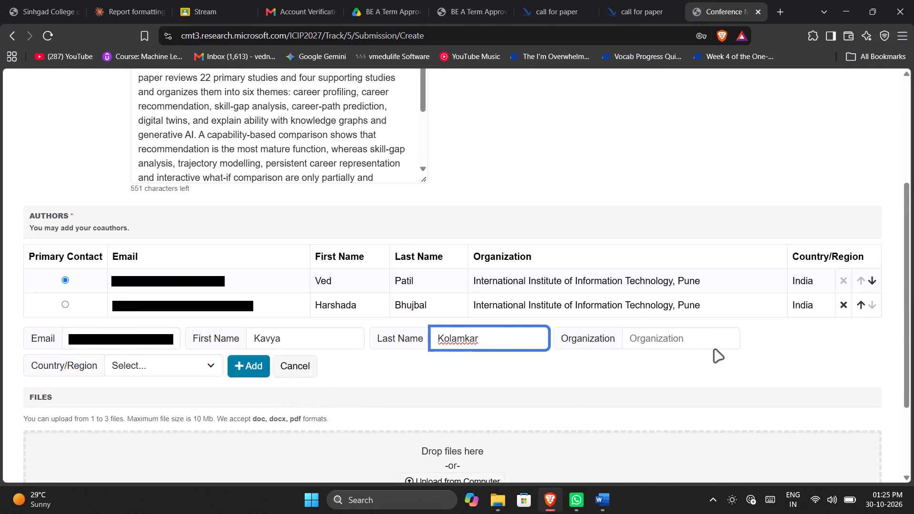
pyautogui.click(714, 333)
pyautogui.press('super+v')
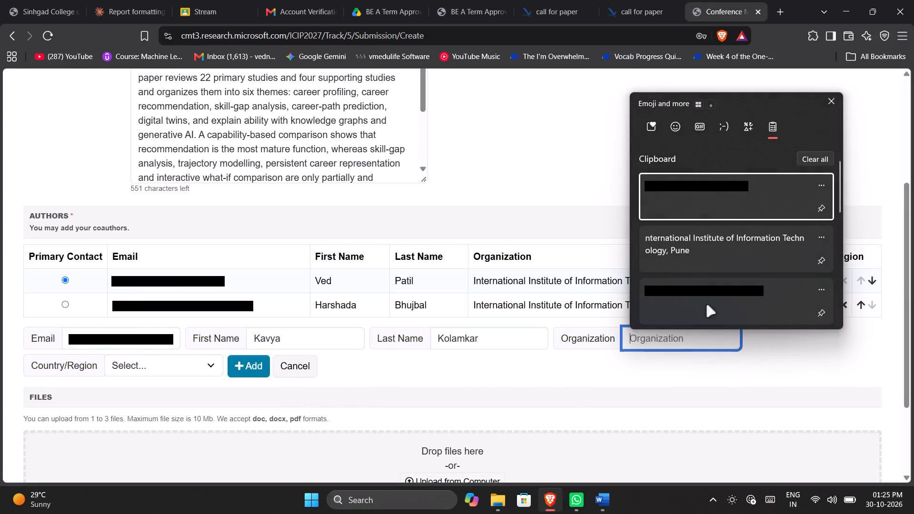
pyautogui.click(706, 233)
pyautogui.hotkey('ctrl', 'v')
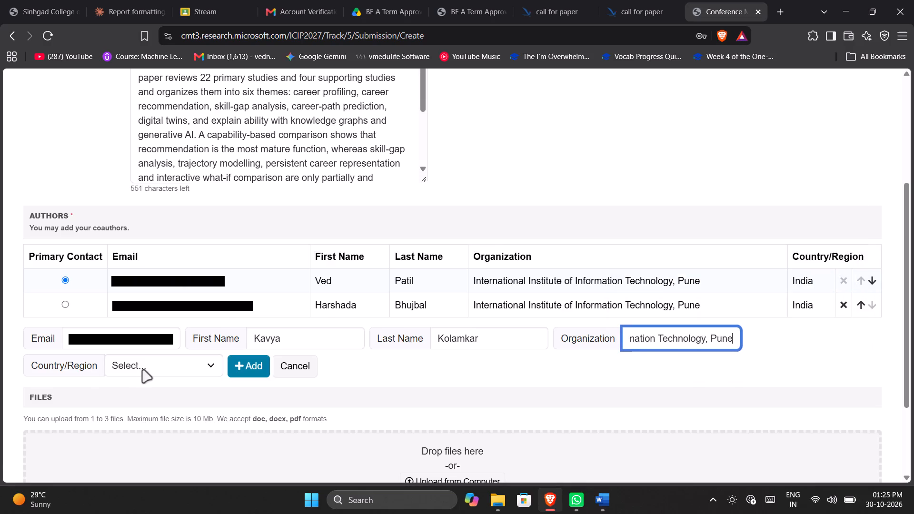
# Set the third coauthor's country to India and try to add the entry to the author list.
pyautogui.click(143, 370)
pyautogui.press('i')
pyautogui.scroll(-1, 143, 370)
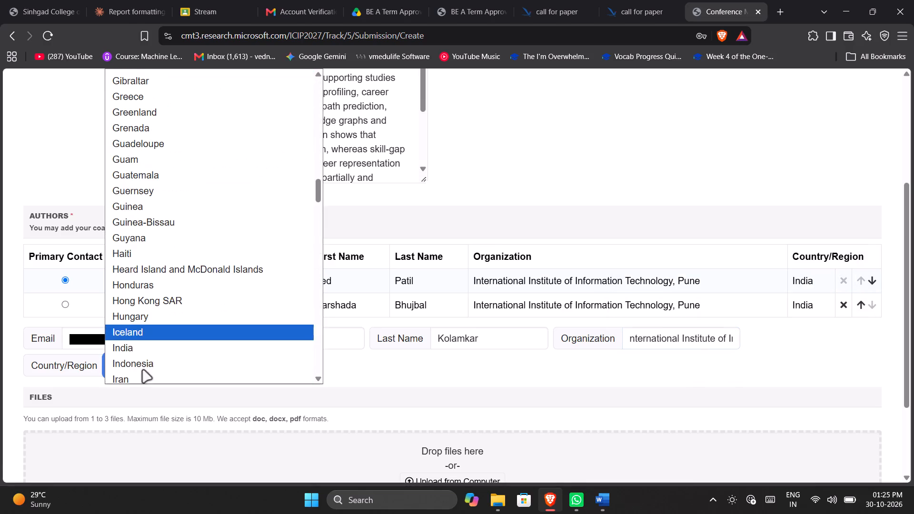
pyautogui.scroll(-1, 143, 370)
pyautogui.click(140, 343)
pyautogui.click(241, 362)
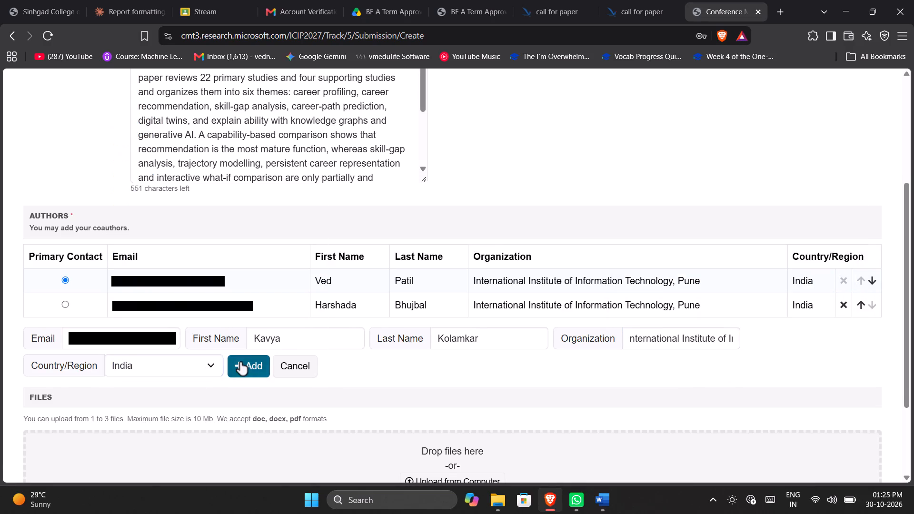
# Restore the missing initial letter of the organization name in the third coauthor's entry.
pyautogui.click(649, 339)
pyautogui.press('Home')
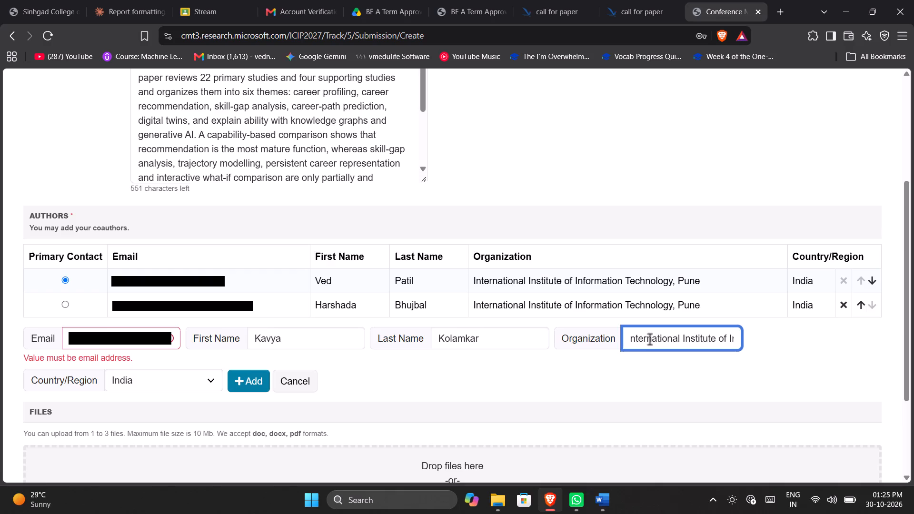
# Restore the missing initial "I" in the new coauthor's organization, International Institute of Information Technology, Pune.
pyautogui.hotkey('shift', 'i')
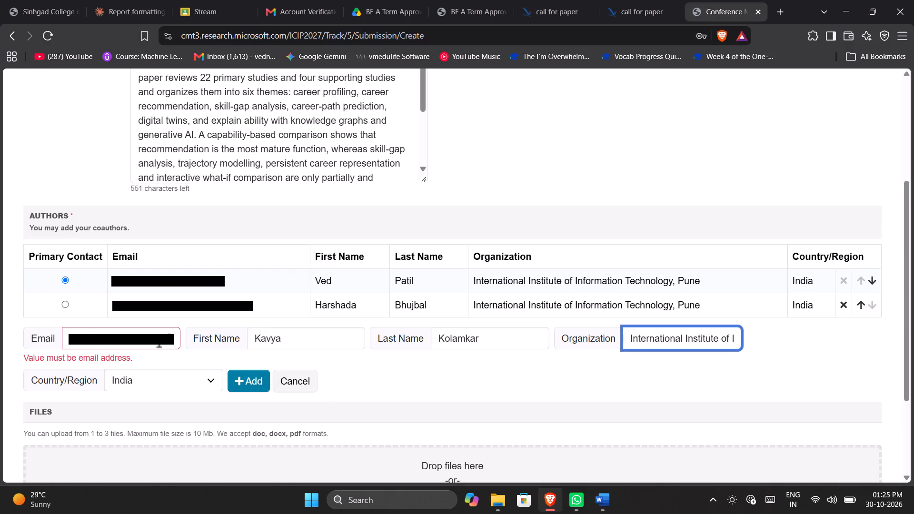
# Delete the stray last character of the new coauthor's email address and add the coauthor to the authors list.
pyautogui.click(159, 341)
pyautogui.press('Right')
pyautogui.press('Right')
pyautogui.press('Right')
pyautogui.press('Right')
pyautogui.press('Right')
pyautogui.press('Right')
pyautogui.press('Right')
pyautogui.press('Right')
pyautogui.press('Right')
pyautogui.press('Right')
pyautogui.press('Right')
pyautogui.press('Right')
pyautogui.press('Right')
pyautogui.press('Right')
pyautogui.press('Right')
pyautogui.press('Right')
pyautogui.press('Right')
pyautogui.press('Right')
pyautogui.press('Right')
pyautogui.press('Right')
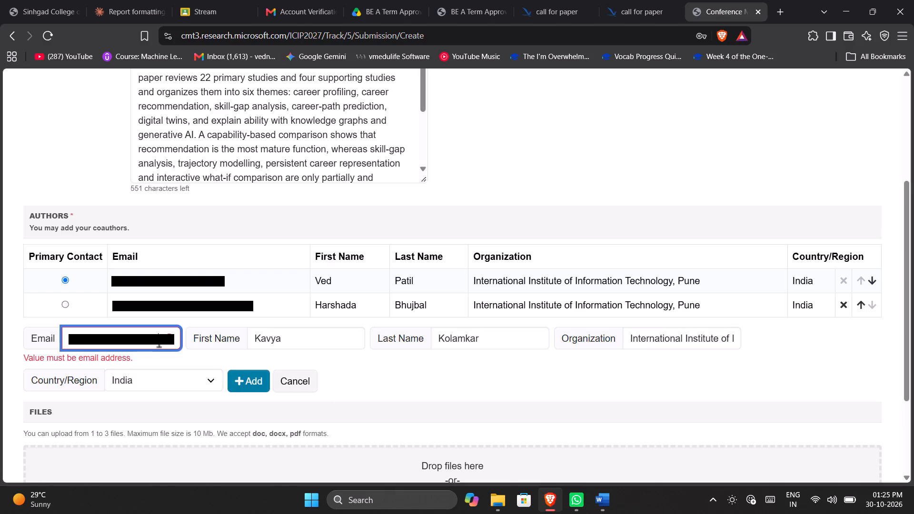
pyautogui.press('BackSpace')
pyautogui.click(239, 380)
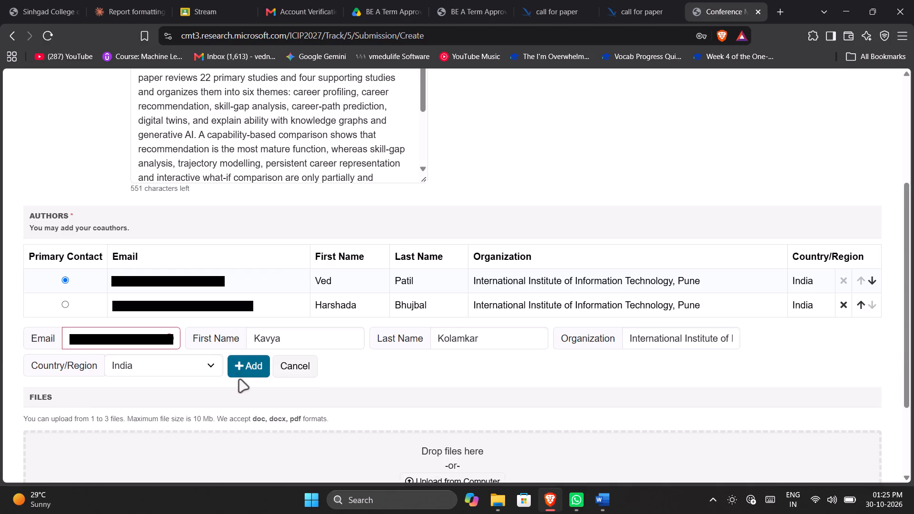
pyautogui.click(242, 364)
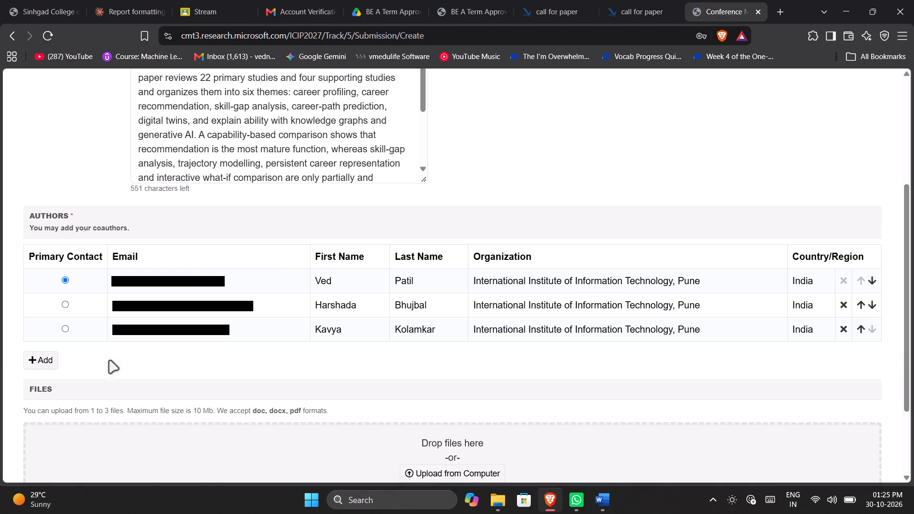
# Open a blank entry for another coauthor below the authors list.
pyautogui.click(40, 358)
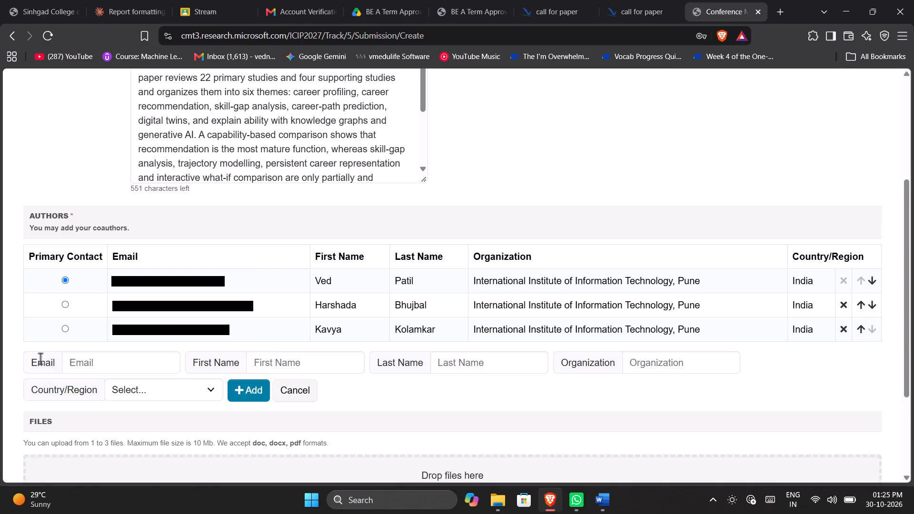
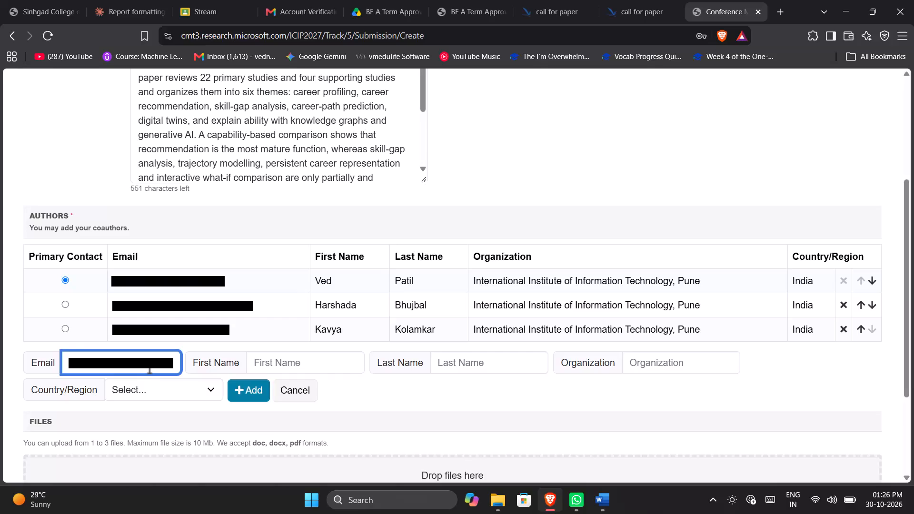
# Delete the last two stray characters of the new coauthor's email address and fill in the coauthor's first and last names.
pyautogui.press('BackSpace')
pyautogui.press('BackSpace')
pyautogui.click(338, 365)
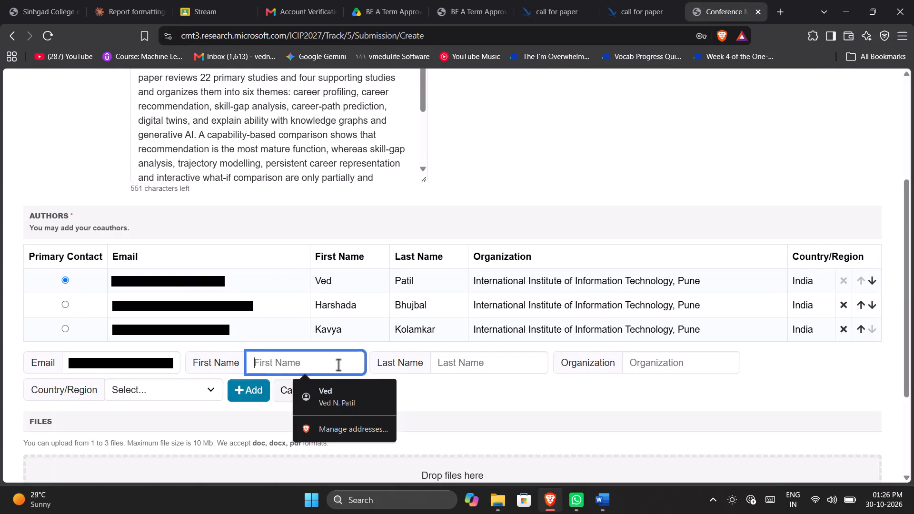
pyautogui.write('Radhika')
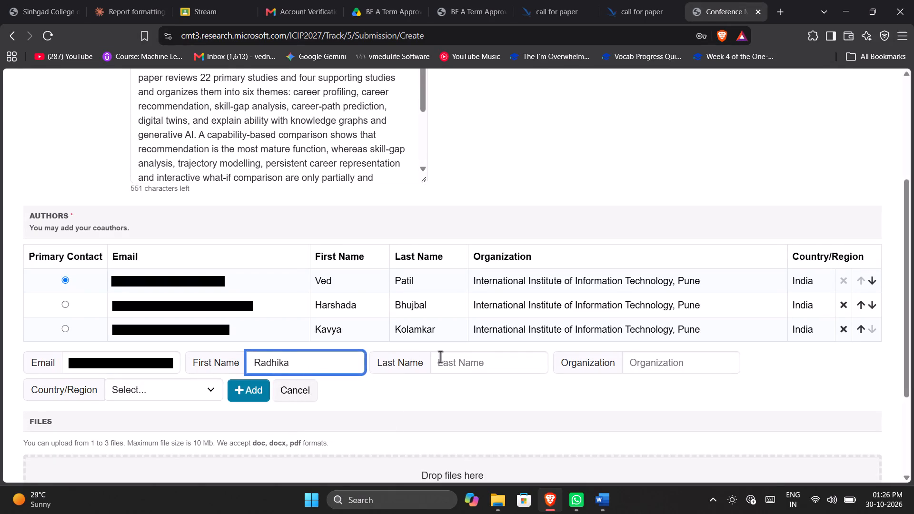
pyautogui.click(472, 356)
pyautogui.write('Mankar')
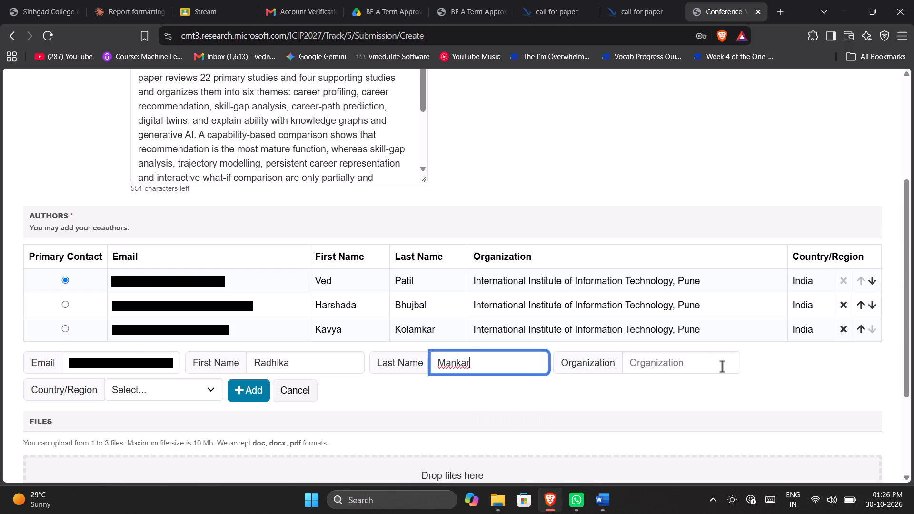
# Fill in the coauthor's organization as International Institute of Information Technology, Pune, reusing the previously copied text and restoring its initial "I".
pyautogui.click(722, 366)
pyautogui.press('super+v')
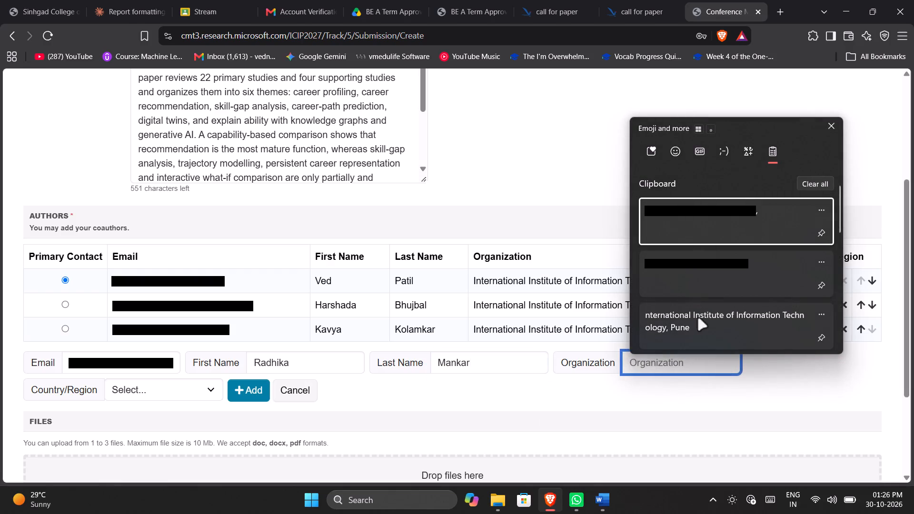
pyautogui.click(698, 318)
pyautogui.hotkey('ctrl', 'v')
pyautogui.press('Home')
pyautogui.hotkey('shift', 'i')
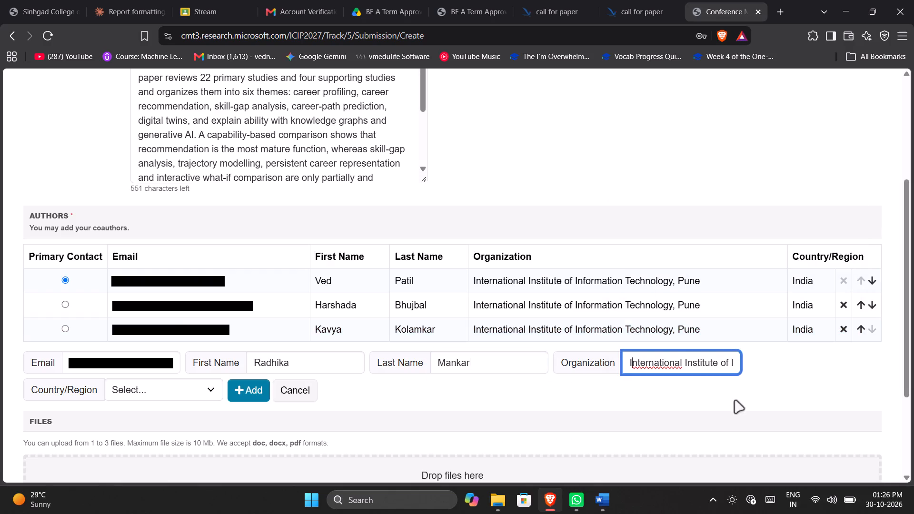
# Set the coauthor's country to India and add the coauthor to the authors list.
pyautogui.click(180, 395)
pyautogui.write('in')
pyautogui.click(145, 375)
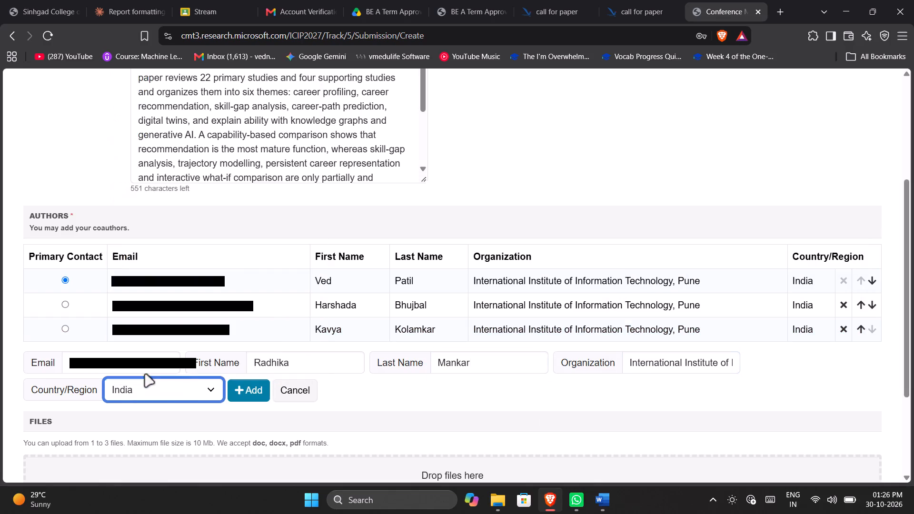
pyautogui.click(248, 392)
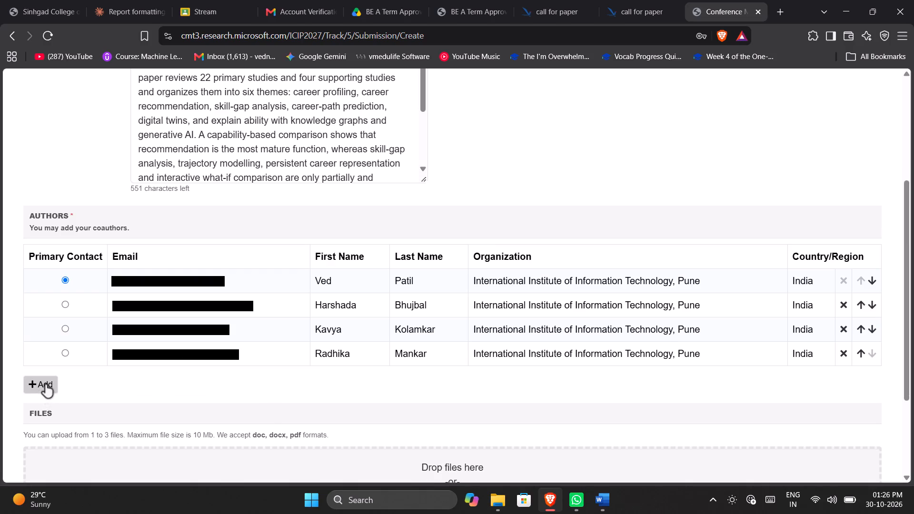
# Open a blank entry for another coauthor below the authors list.
pyautogui.click(47, 385)
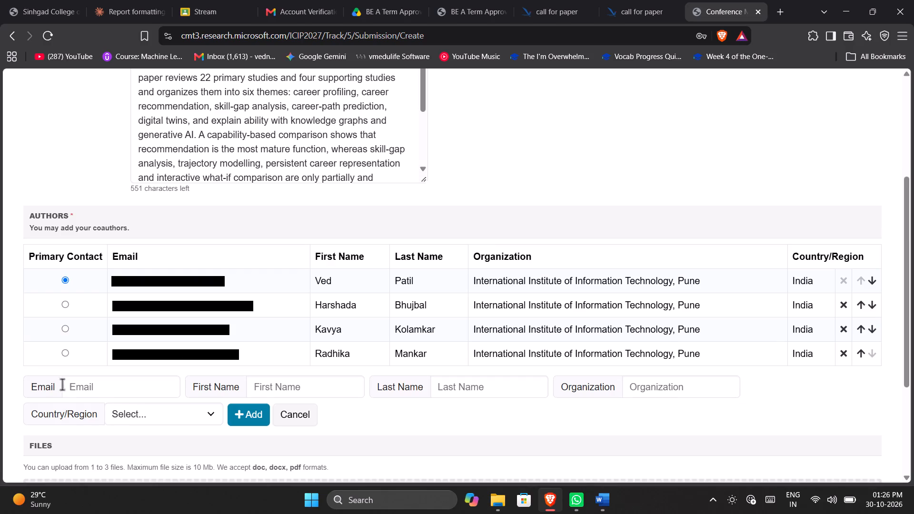
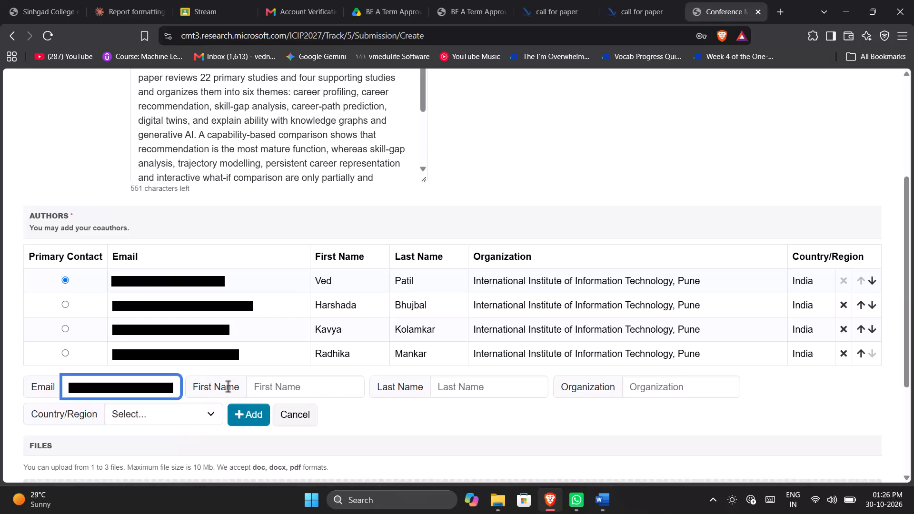
# Delete the stray last character of the new coauthor's email address and fill in the coauthor's first and last names.
pyautogui.press('BackSpace')
pyautogui.click(289, 392)
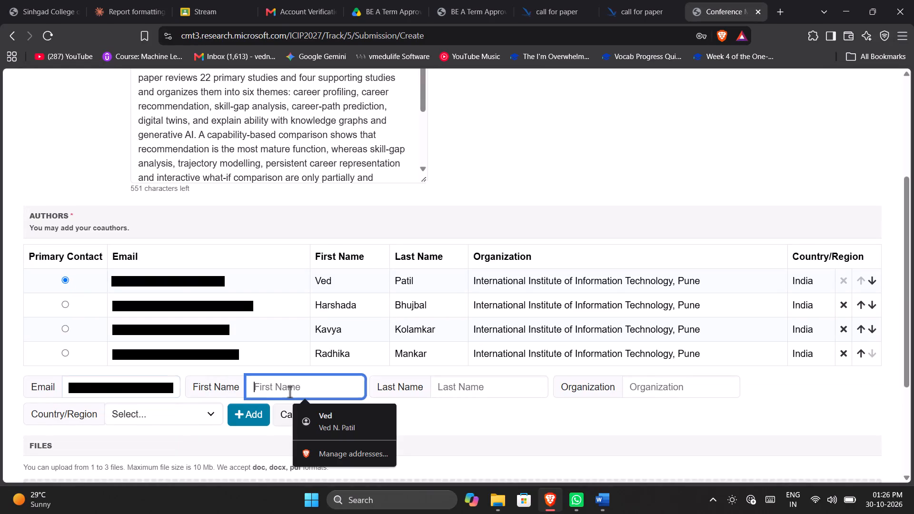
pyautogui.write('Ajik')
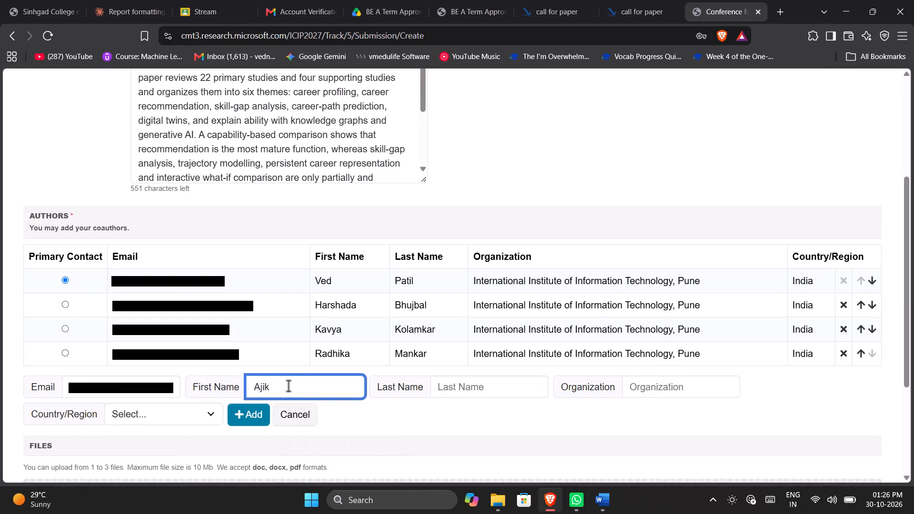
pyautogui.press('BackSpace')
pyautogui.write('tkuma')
pyautogui.click(456, 394)
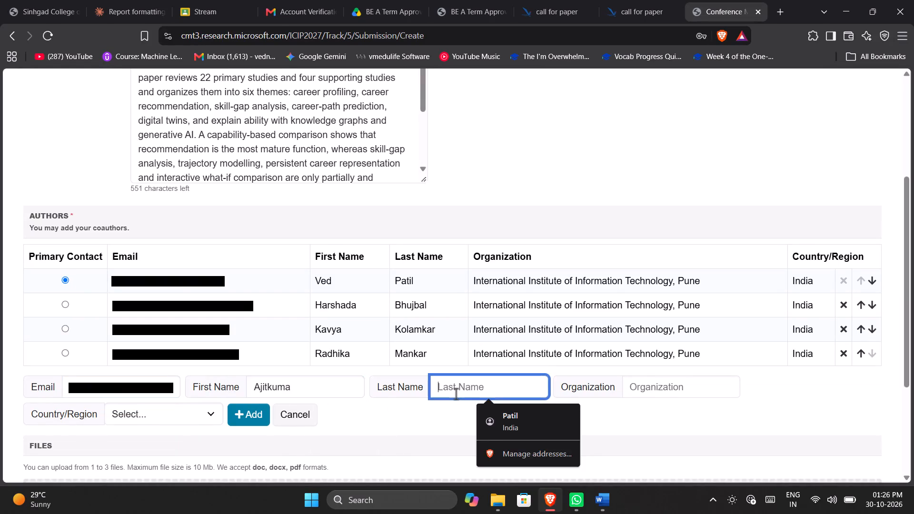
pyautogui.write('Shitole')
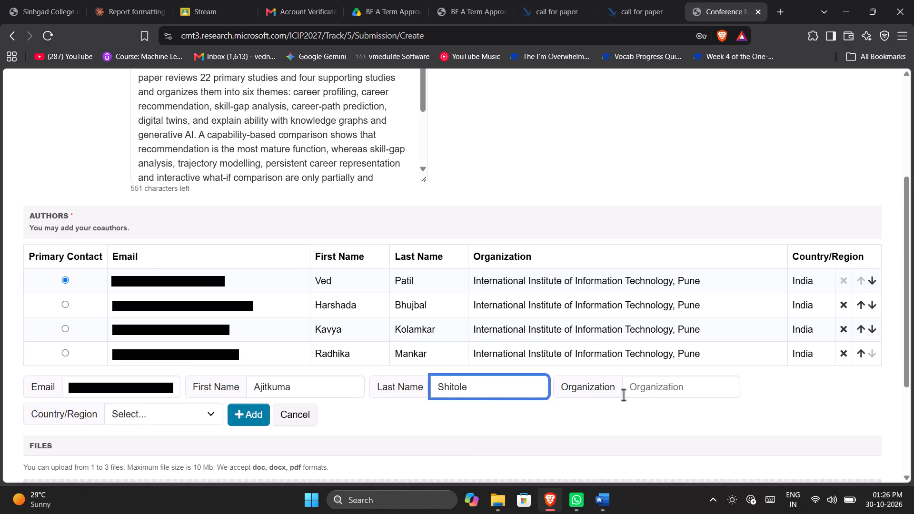
pyautogui.click(652, 388)
pyautogui.click(295, 393)
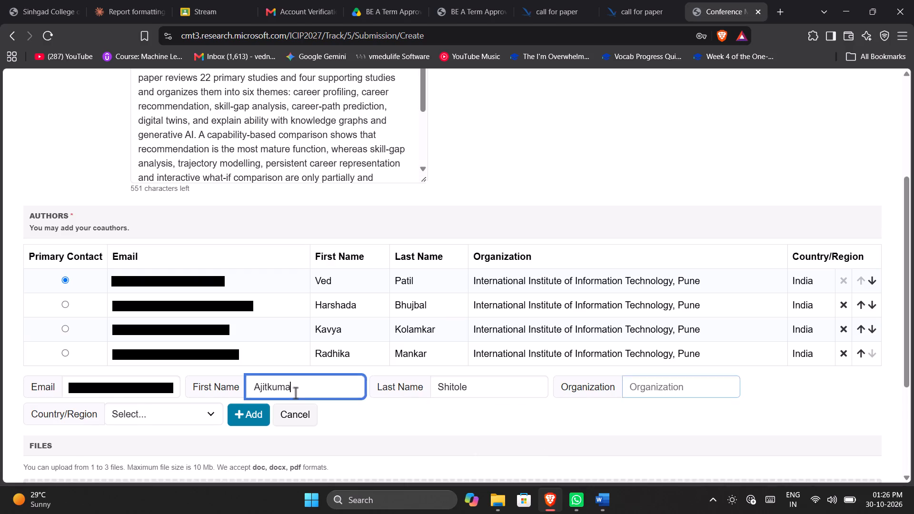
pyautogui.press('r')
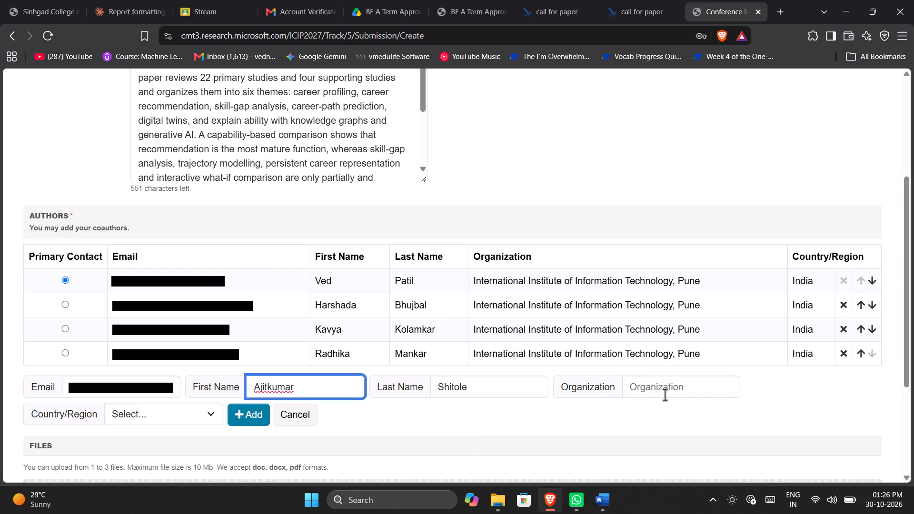
# Fill in the coauthor's organization as International Institute of Information Technology, Pune, reusing the previously copied text and restoring its initial "I".
pyautogui.click(665, 395)
pyautogui.press('super+v')
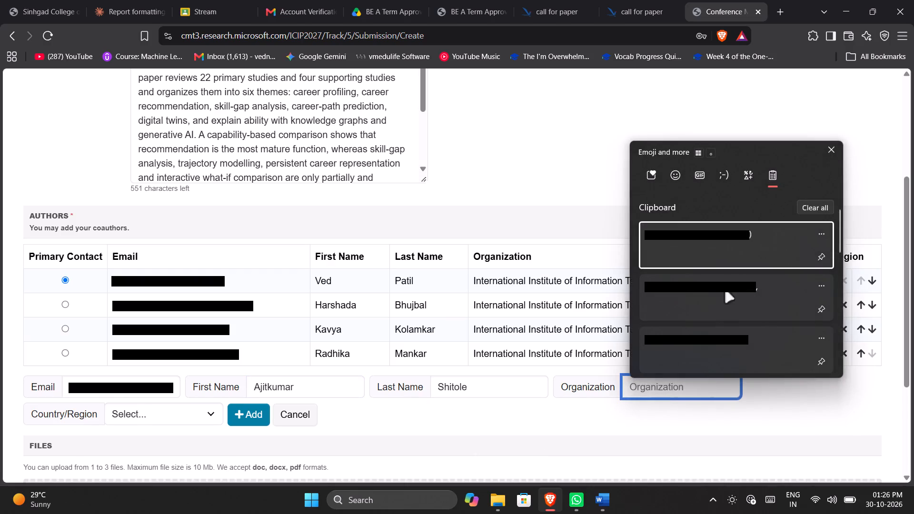
pyautogui.scroll(-1, 697, 341)
pyautogui.click(685, 319)
pyautogui.hotkey('ctrl', 'v')
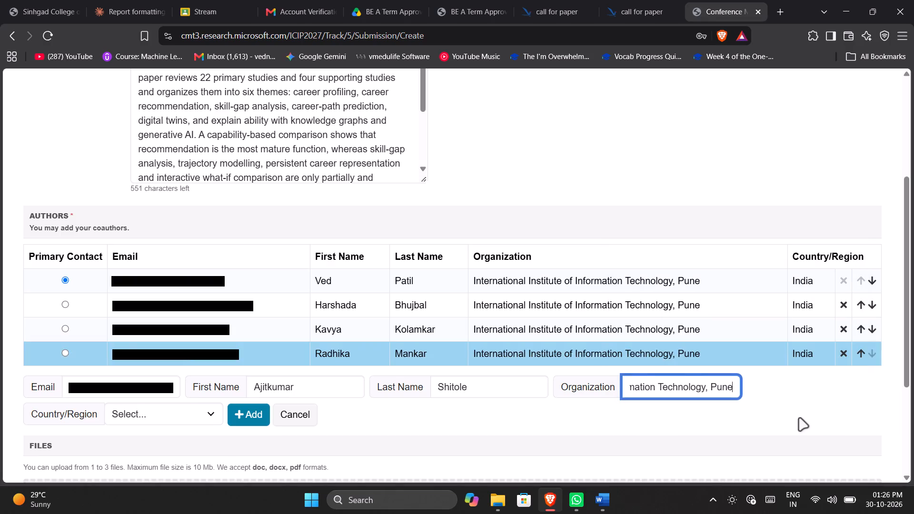
pyautogui.press('Home')
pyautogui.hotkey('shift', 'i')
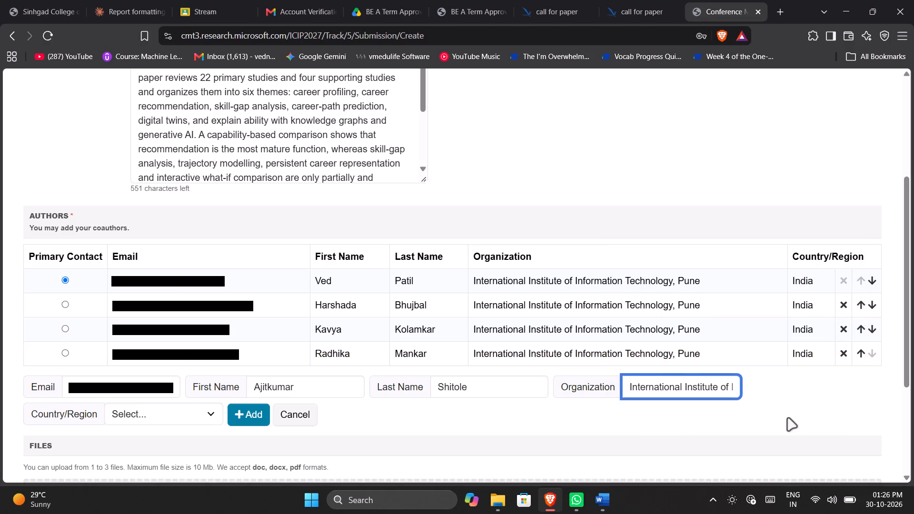
# Set the coauthor's country to India and add the coauthor to the authors list.
pyautogui.click(195, 408)
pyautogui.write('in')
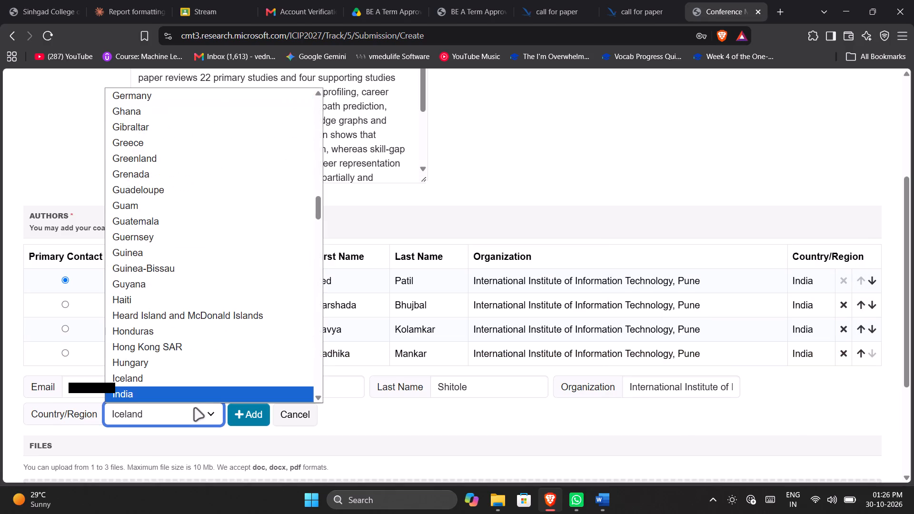
pyautogui.click(198, 392)
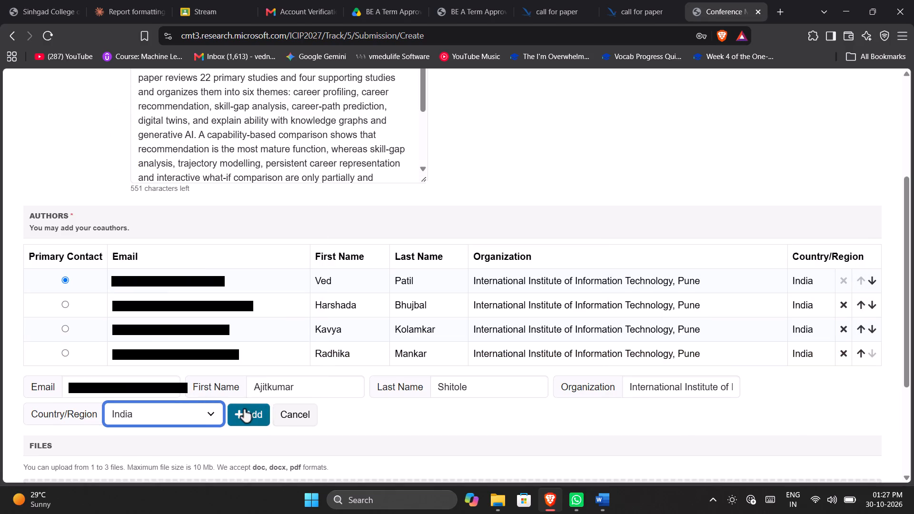
pyautogui.click(245, 409)
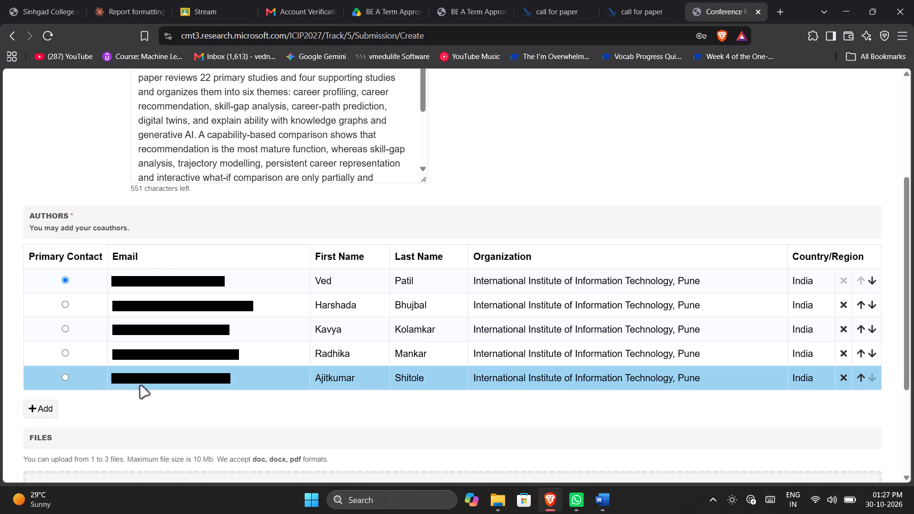
# Make the second listed author the submission's primary contact.
pyautogui.scroll(-2, 213, 399)
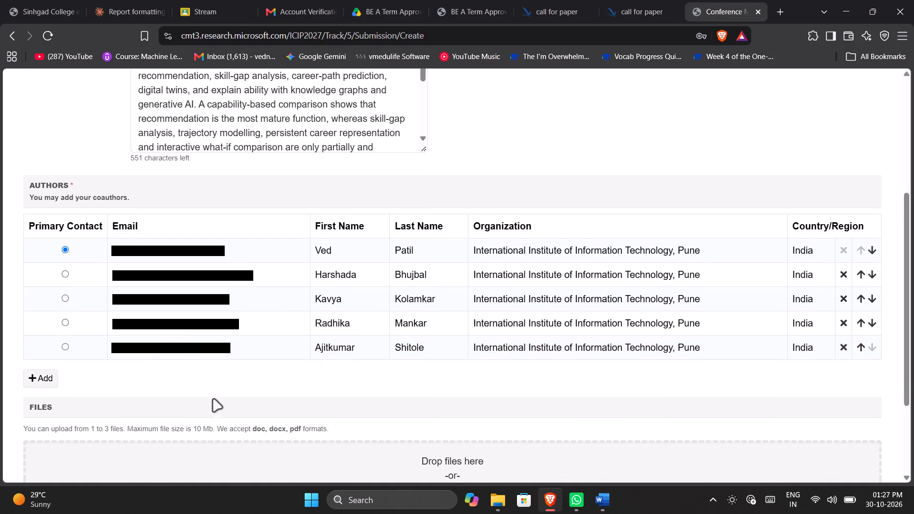
pyautogui.scroll(-1, 213, 399)
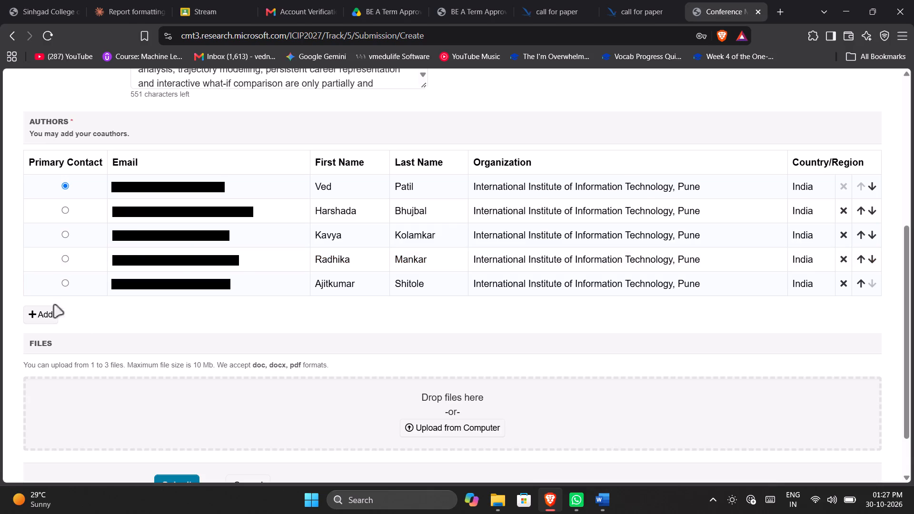
pyautogui.scroll(-3, 109, 324)
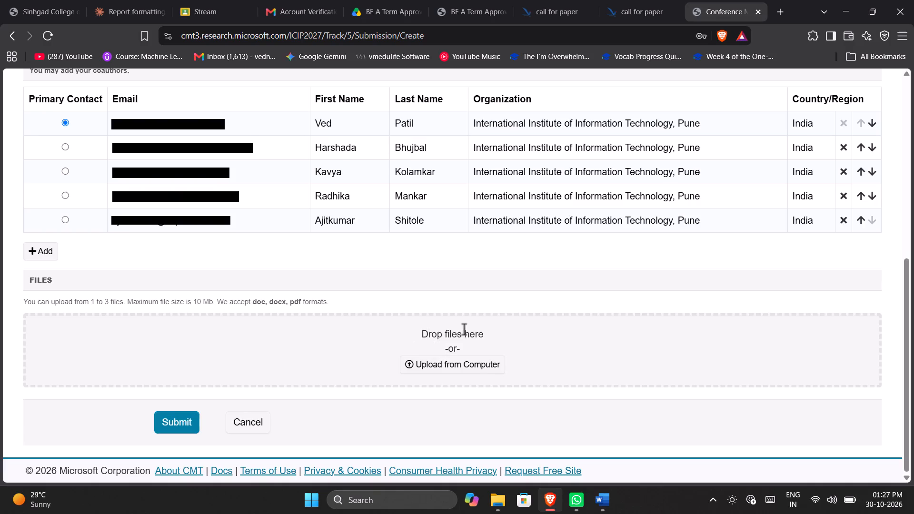
pyautogui.click(64, 148)
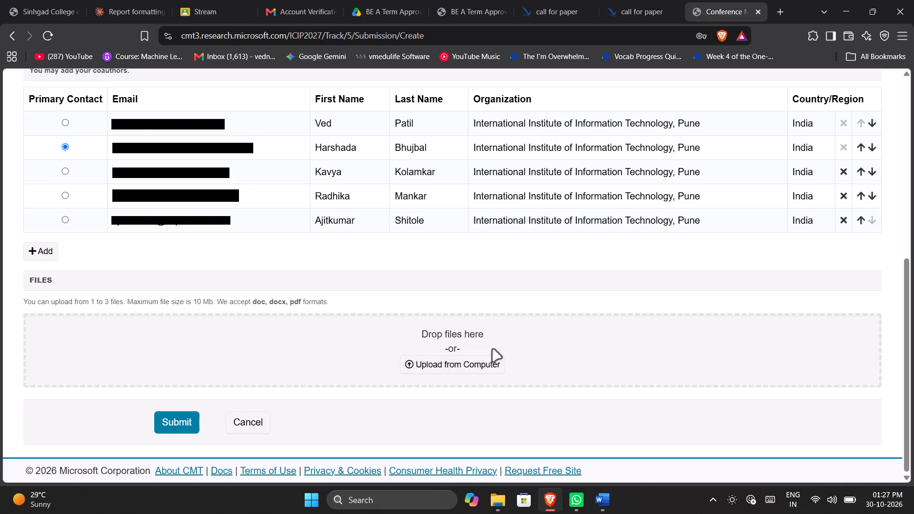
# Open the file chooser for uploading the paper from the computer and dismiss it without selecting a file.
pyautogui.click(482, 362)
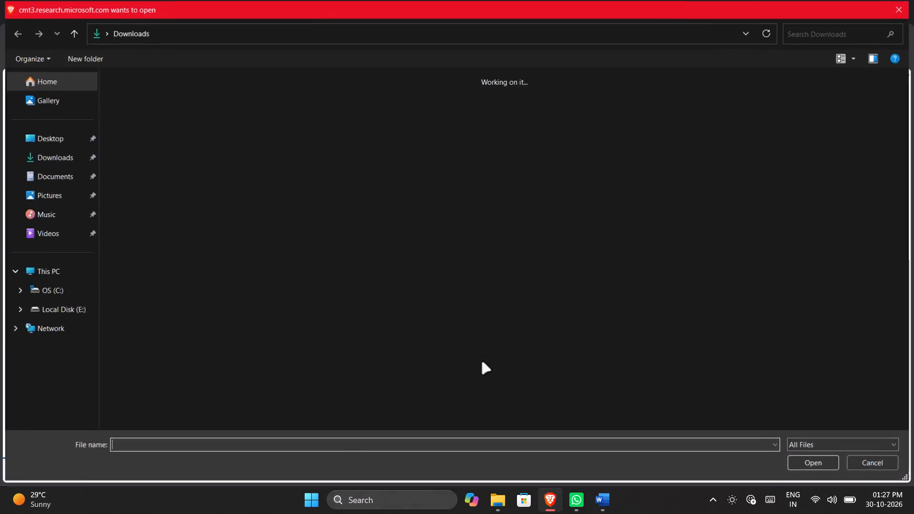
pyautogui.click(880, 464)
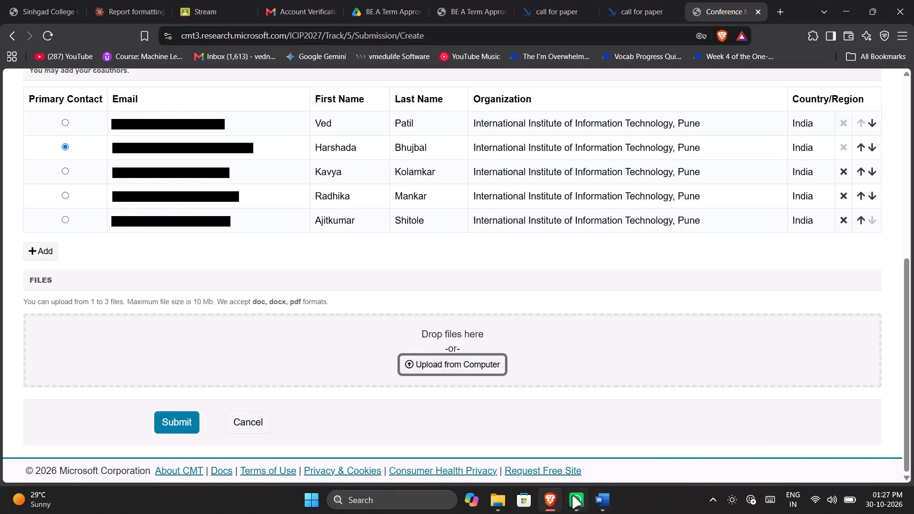
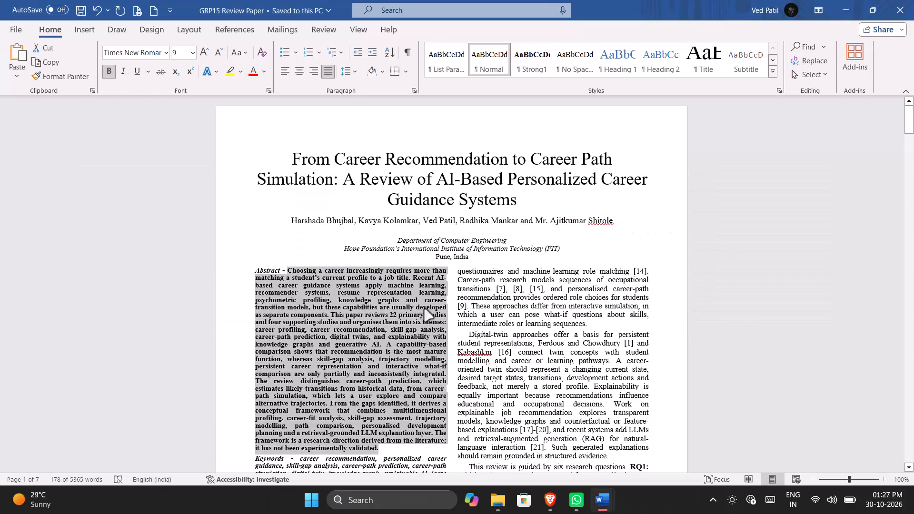
# Copy the full paper title from the first page of the GRP15 Review Paper document.
pyautogui.click(293, 254)
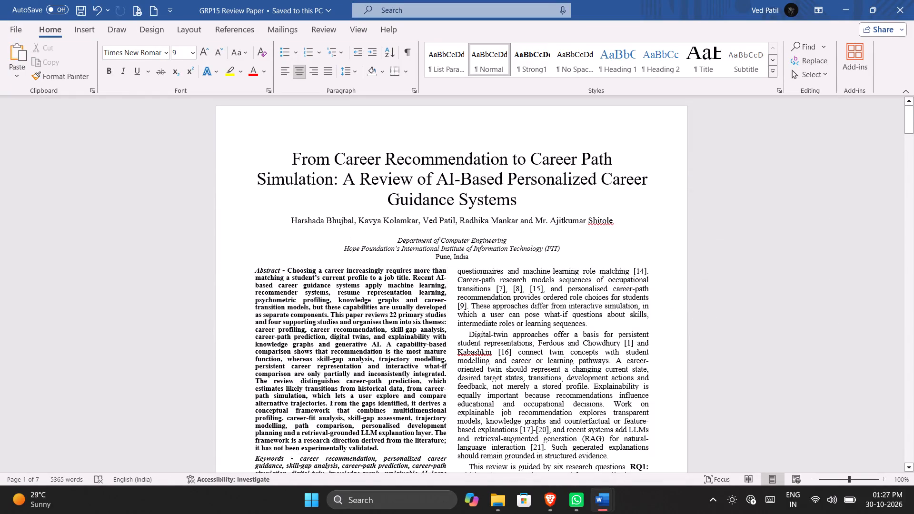
pyautogui.moveTo(524, 206); pyautogui.dragTo(322, 168)
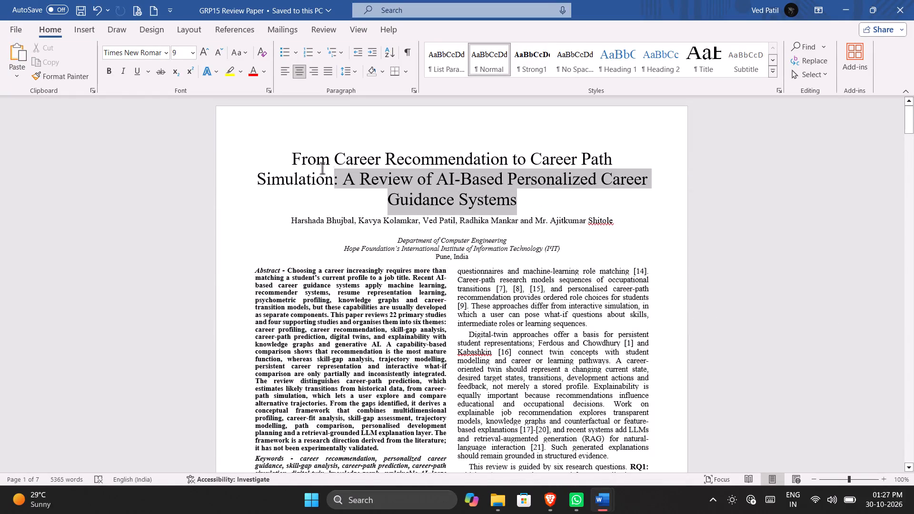
pyautogui.moveTo(322, 168); pyautogui.dragTo(305, 166)
pyautogui.hotkey('ctrl', 'c')
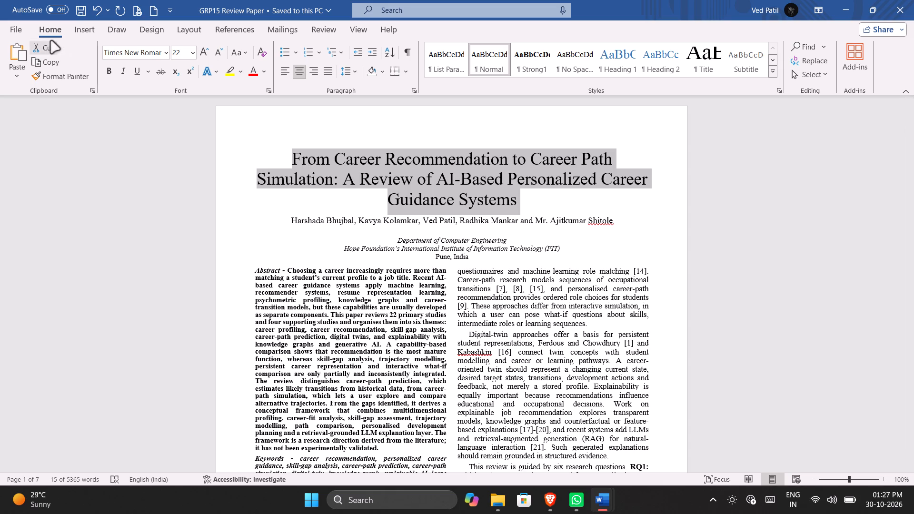
pyautogui.click(447, 214)
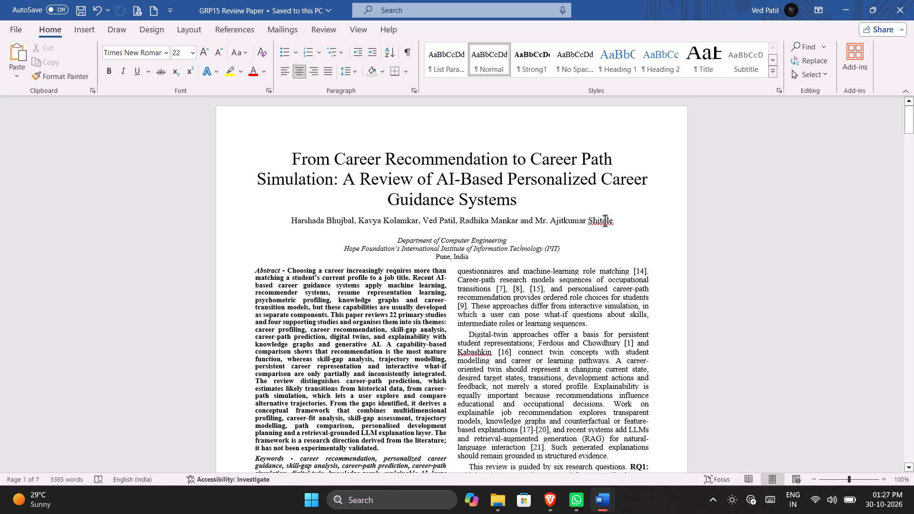
# Look through the review paper's pages from the title to the references.
pyautogui.scroll(5, 404, 201)
pyautogui.scroll(-1, 404, 201)
pyautogui.scroll(-20, 404, 201)
pyautogui.scroll(-2, 404, 201)
pyautogui.scroll(2, 404, 201)
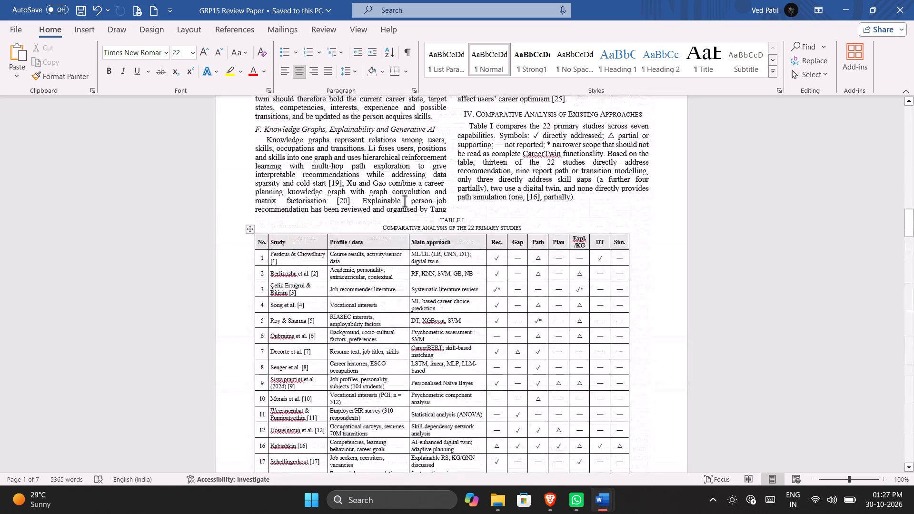
pyautogui.scroll(4, 404, 201)
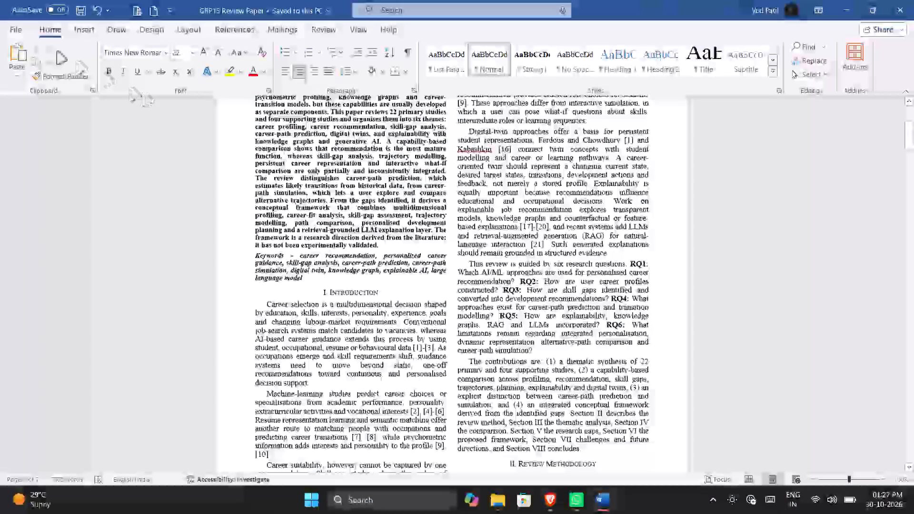
pyautogui.scroll(5, 313, 191)
pyautogui.scroll(-3, 313, 191)
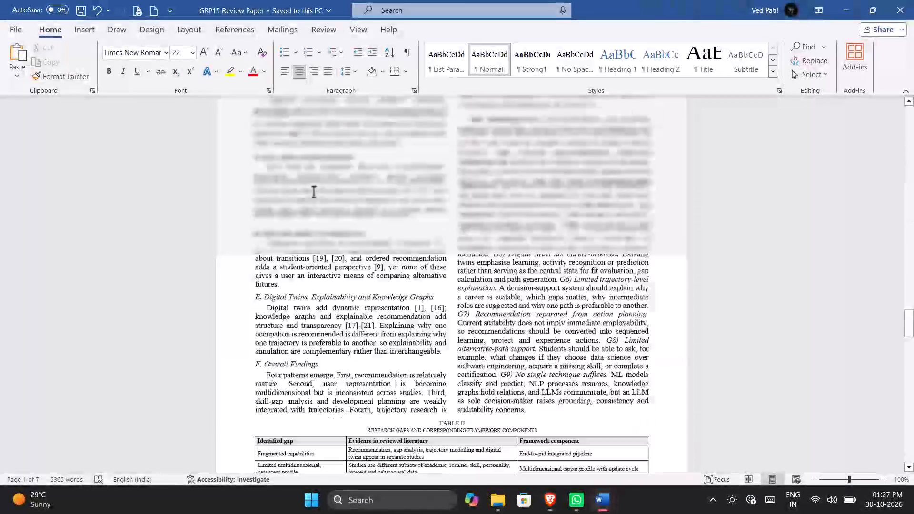
pyautogui.scroll(-6, 313, 191)
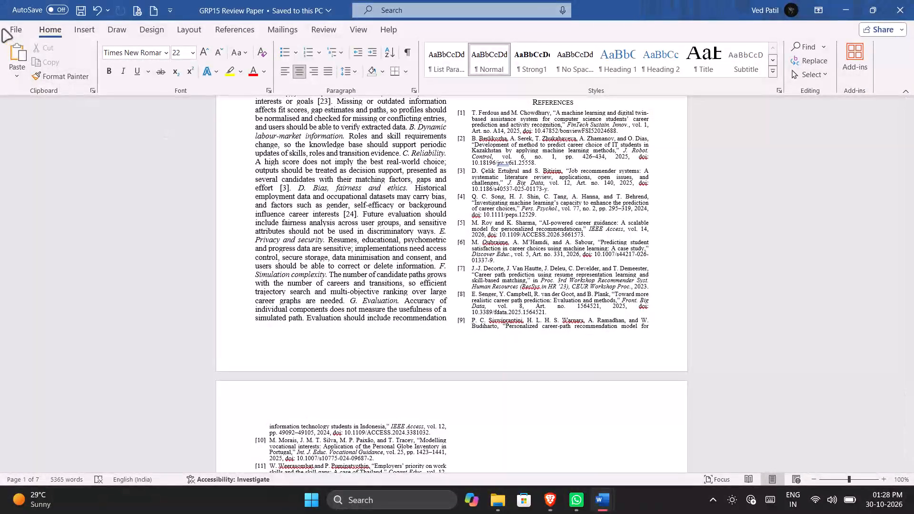
# Try to export the paper as a PDF to the Desktop, using the copied paper title as the file name.
pyautogui.click(10, 30)
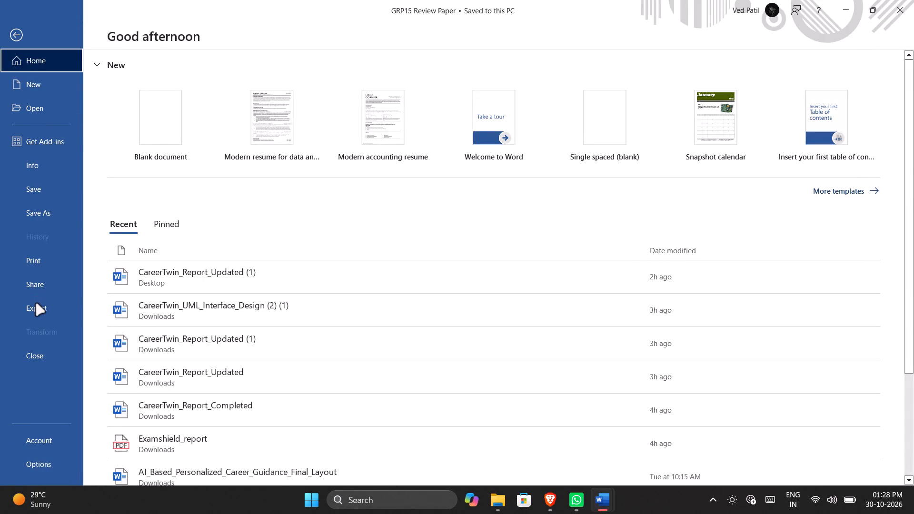
pyautogui.click(36, 304)
pyautogui.click(327, 176)
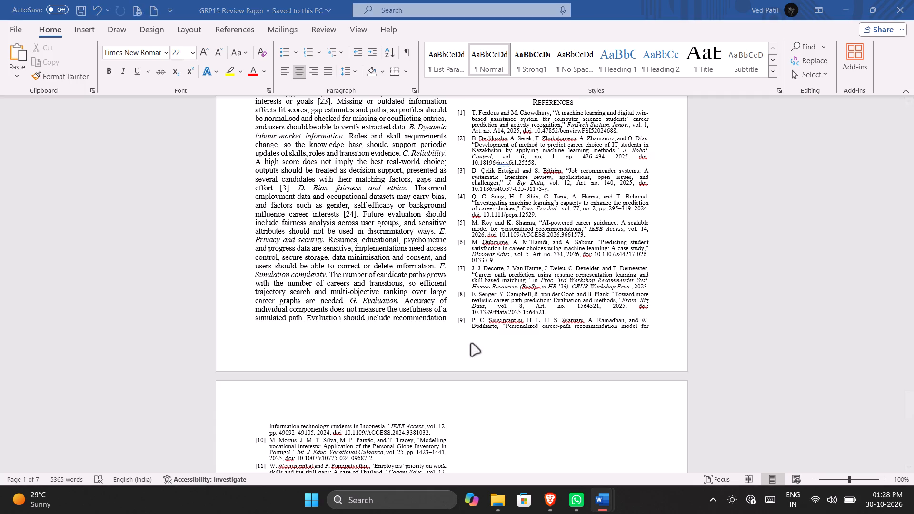
pyautogui.hotkey('ctrl', 'v')
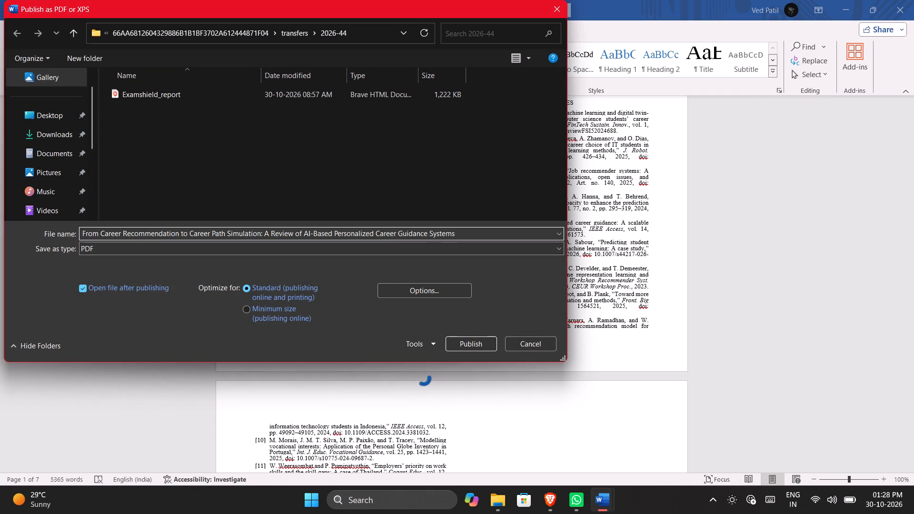
pyautogui.click(53, 120)
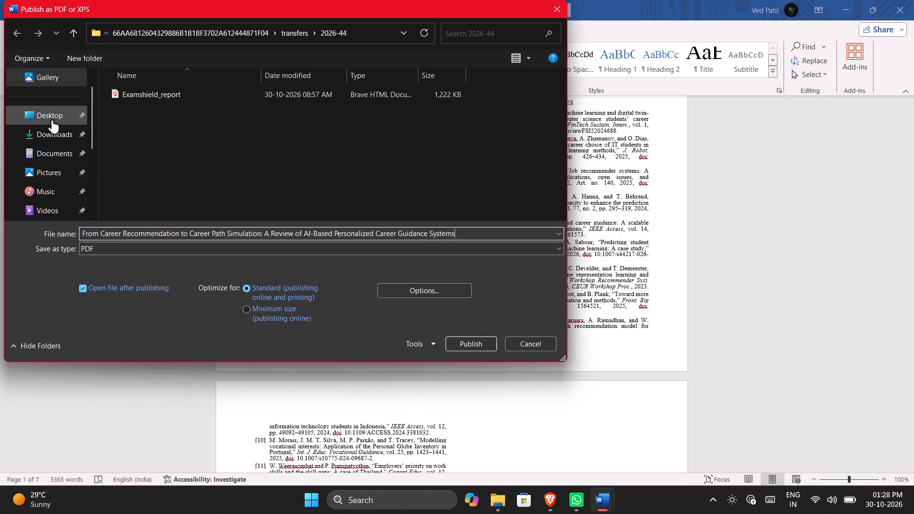
pyautogui.click(474, 342)
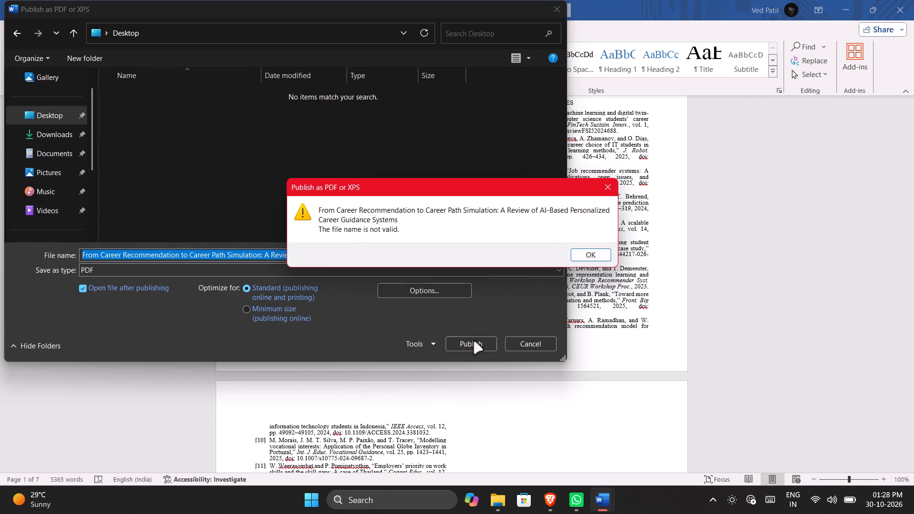
pyautogui.click(596, 260)
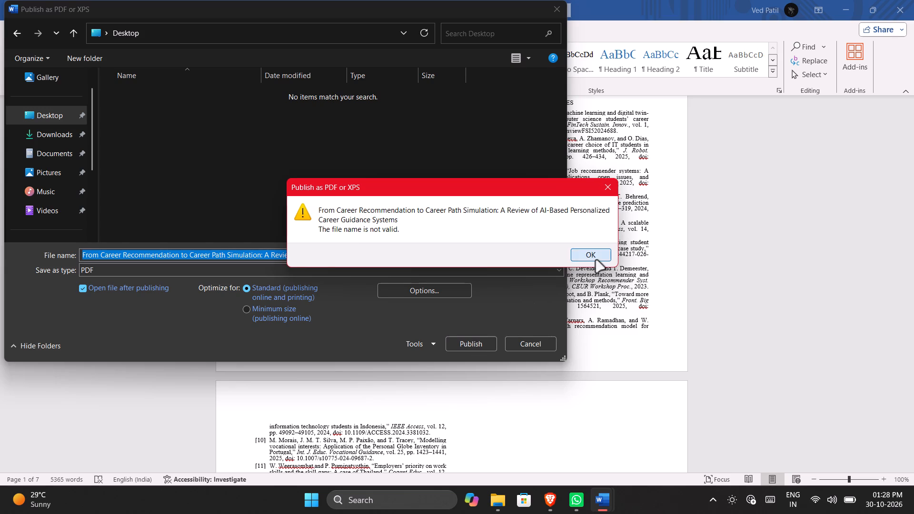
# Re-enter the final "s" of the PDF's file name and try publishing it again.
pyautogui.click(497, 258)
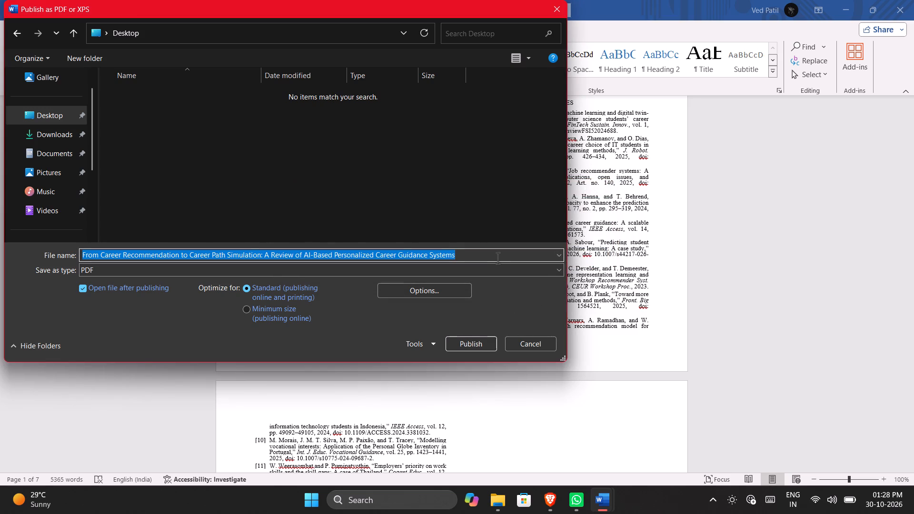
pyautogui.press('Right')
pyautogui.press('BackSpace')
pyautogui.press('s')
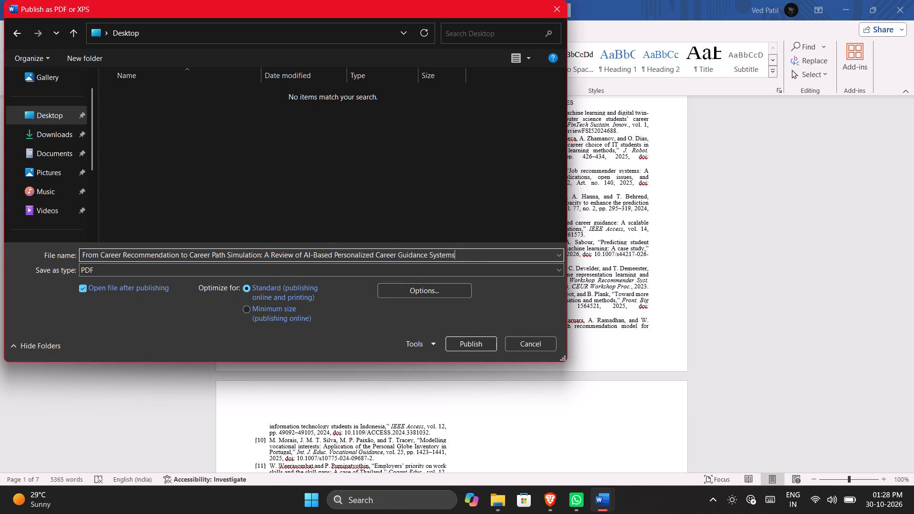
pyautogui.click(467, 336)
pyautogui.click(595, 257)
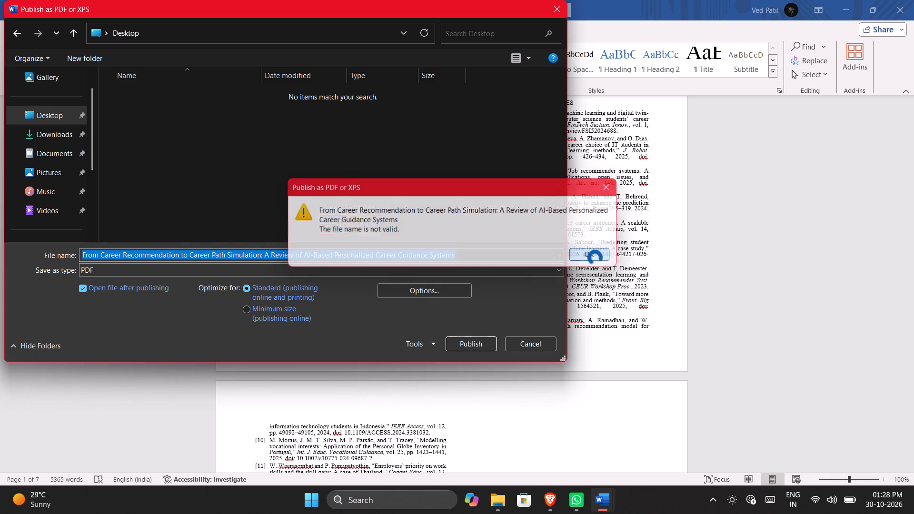
# Replace the spaces on both sides of the first "Career" in the PDF's file name with underscores, giving "From_Career_Recommendation" at its start.
pyautogui.click(106, 252)
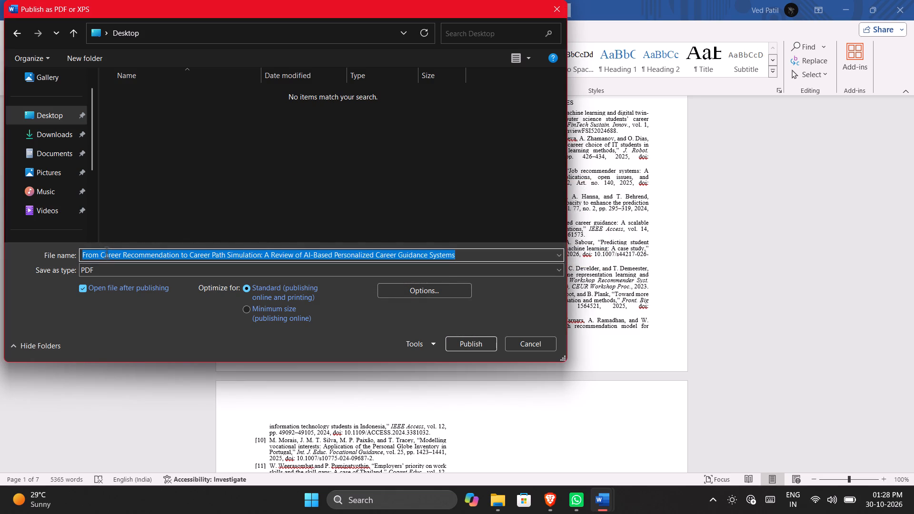
pyautogui.click(87, 253)
pyautogui.press('Left')
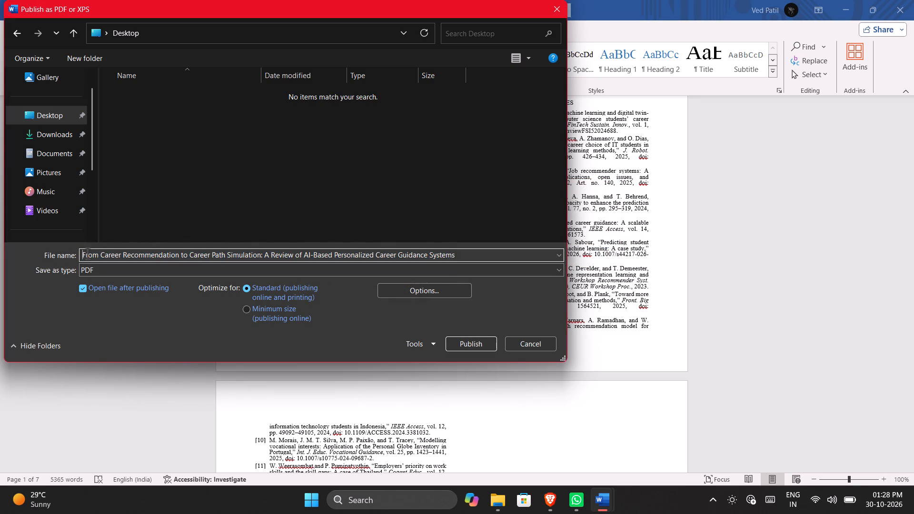
pyautogui.press('Left')
pyautogui.press('BackSpace')
pyautogui.press('Right')
pyautogui.press('Right')
pyautogui.press('Right')
pyautogui.press('Right')
pyautogui.press('Right')
pyautogui.press('Right')
pyautogui.press('Left')
pyautogui.press('BackSpace')
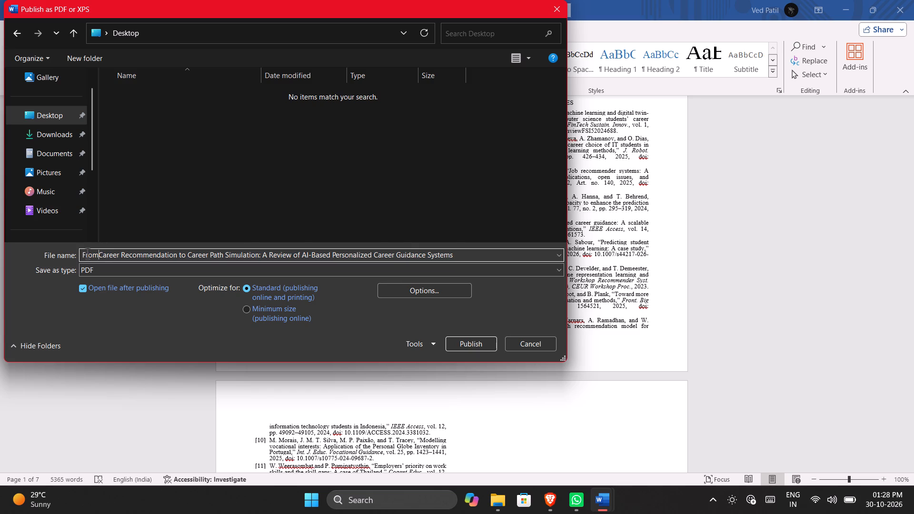
pyautogui.hotkey('shift', '_')
pyautogui.press('Right')
pyautogui.press('Right')
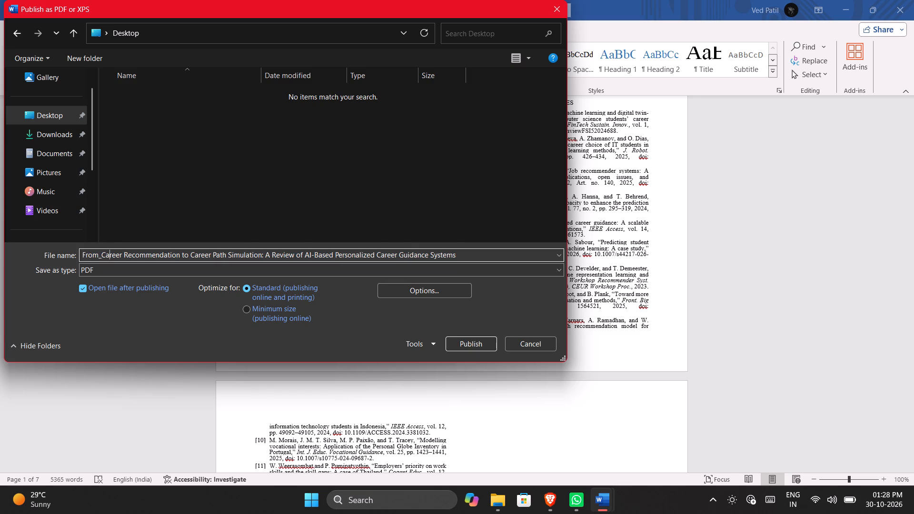
pyautogui.press('Right')
pyautogui.press('Right')
pyautogui.press('Right')
pyautogui.press('Right')
pyautogui.press('Right')
pyautogui.press('BackSpace')
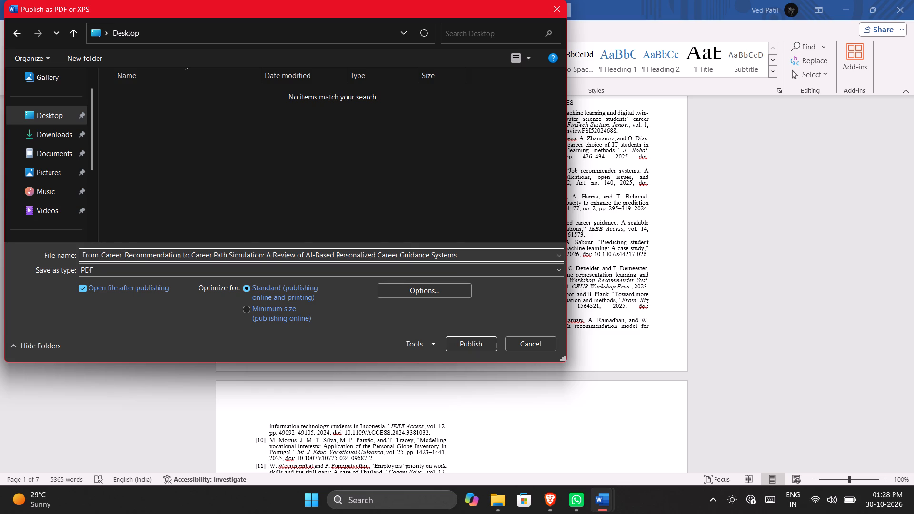
pyautogui.hotkey('shift', '_')
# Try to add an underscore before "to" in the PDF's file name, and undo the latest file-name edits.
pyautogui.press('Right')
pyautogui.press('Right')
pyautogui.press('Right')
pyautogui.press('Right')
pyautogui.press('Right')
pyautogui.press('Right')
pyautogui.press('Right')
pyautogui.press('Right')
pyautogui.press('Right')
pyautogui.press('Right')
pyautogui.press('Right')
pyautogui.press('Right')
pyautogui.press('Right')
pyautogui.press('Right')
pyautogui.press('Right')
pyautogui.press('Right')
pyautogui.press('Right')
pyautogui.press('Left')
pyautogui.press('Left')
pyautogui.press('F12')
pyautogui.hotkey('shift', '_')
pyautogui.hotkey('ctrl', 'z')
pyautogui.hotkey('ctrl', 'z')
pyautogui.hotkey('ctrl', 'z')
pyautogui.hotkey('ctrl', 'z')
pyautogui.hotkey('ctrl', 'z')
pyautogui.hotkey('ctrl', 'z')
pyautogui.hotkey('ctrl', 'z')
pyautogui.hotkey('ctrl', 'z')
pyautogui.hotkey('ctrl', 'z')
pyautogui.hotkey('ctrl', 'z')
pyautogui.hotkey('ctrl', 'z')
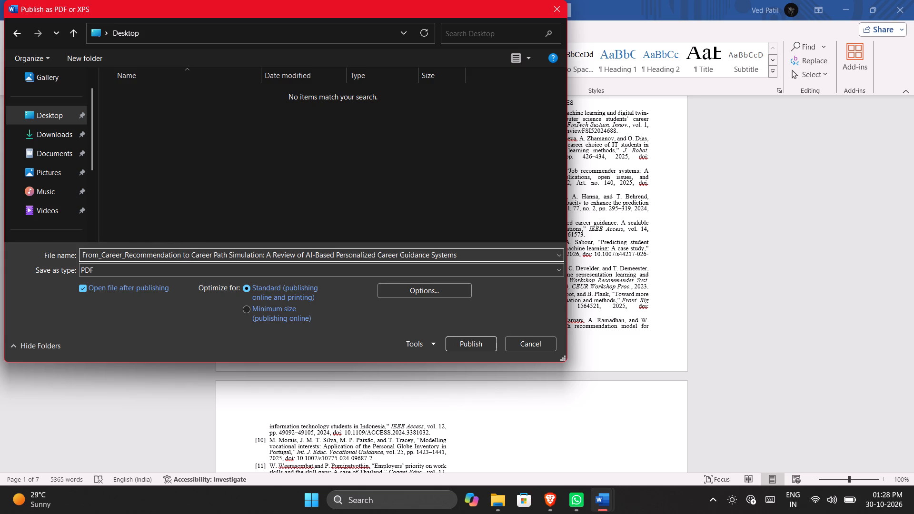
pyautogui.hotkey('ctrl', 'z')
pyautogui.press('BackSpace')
# In the PDF's file name, remove the colon after "Simulation" and replace the hyphen in "AI-Based" with a space.
pyautogui.click(263, 252)
pyautogui.press('Right')
pyautogui.press('BackSpace')
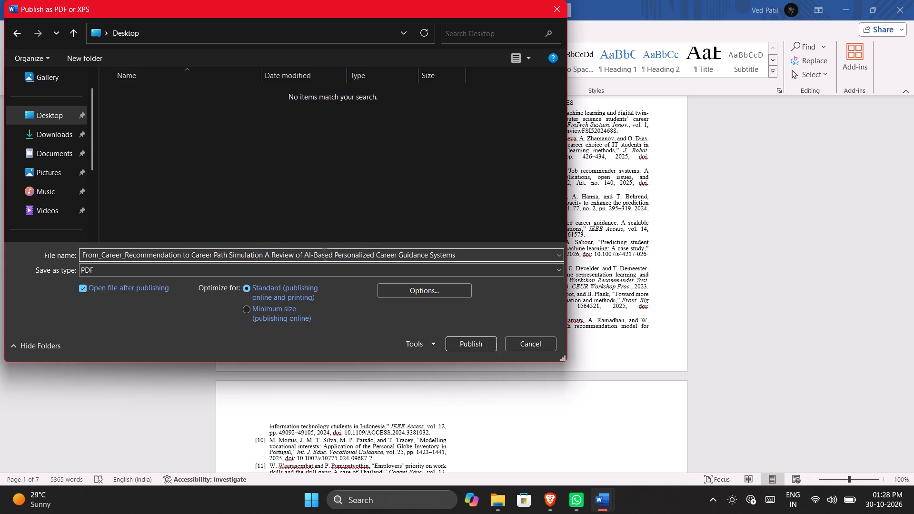
pyautogui.click(312, 255)
pyautogui.press('BackSpace')
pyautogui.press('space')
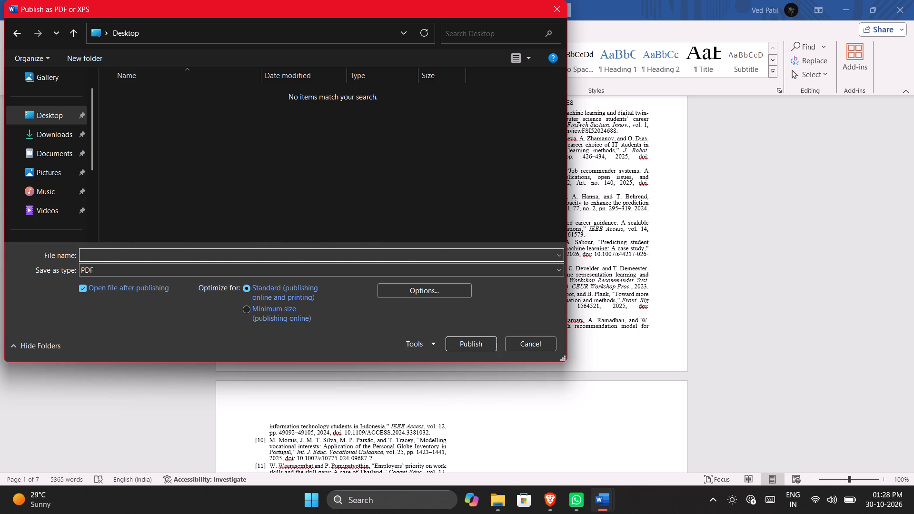
# Replace both underscores around the first "Career" with spaces, so the PDF's file name starts "From Career Recommendation".
pyautogui.click(127, 254)
pyautogui.press('BackSpace')
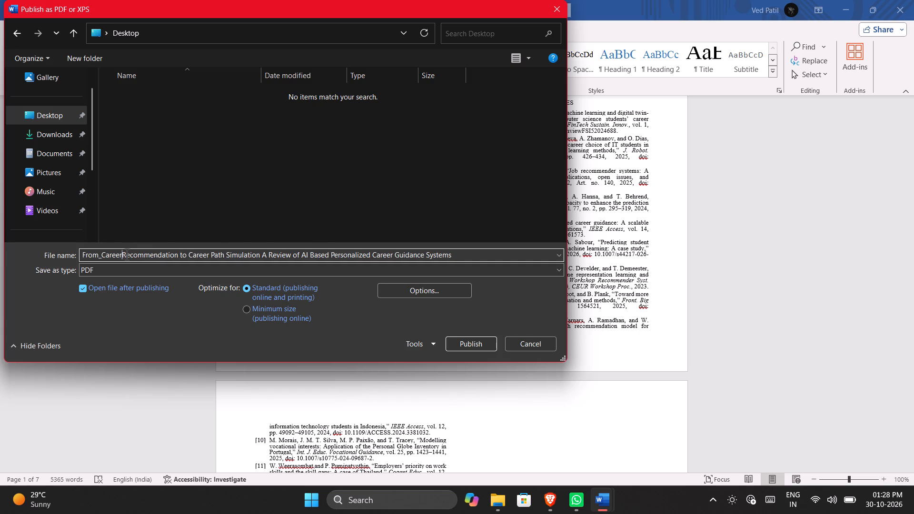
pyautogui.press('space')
pyautogui.click(102, 256)
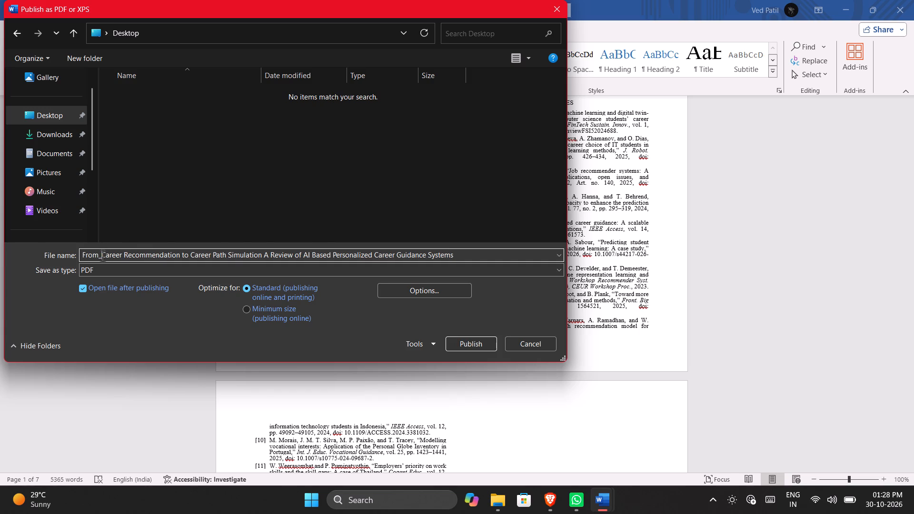
pyautogui.press('BackSpace')
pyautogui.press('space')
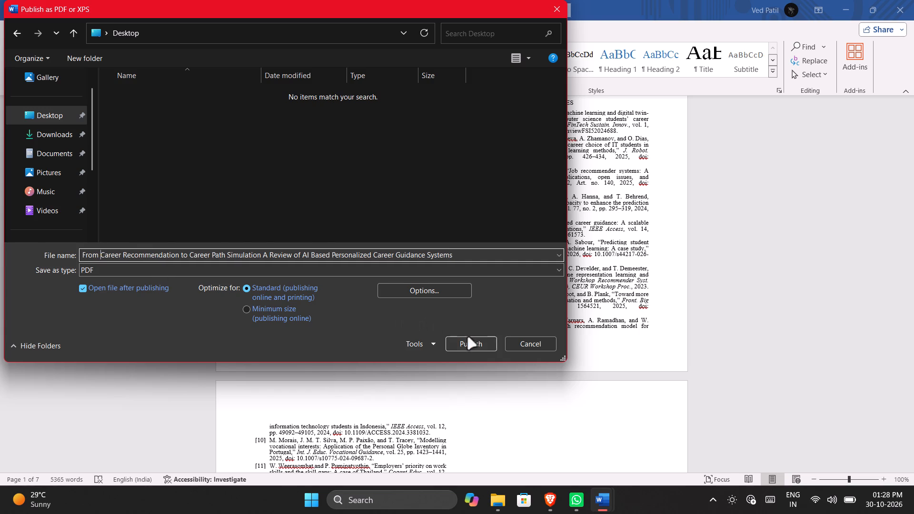
# Publish the PDF to the Desktop under the edited file name and cancel the wait for the printer connection.
pyautogui.click(468, 337)
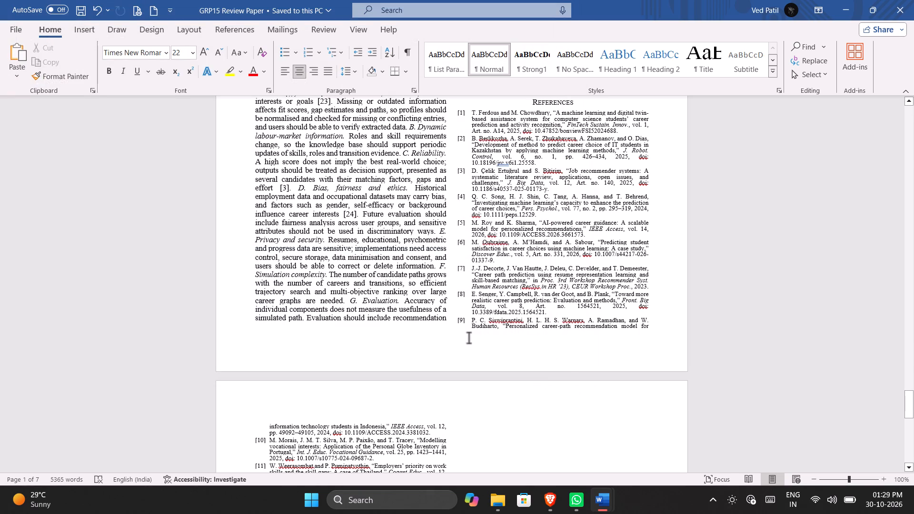
pyautogui.hotkey('alt', 'Tab')
pyautogui.hotkey('alt', 'Tab')
pyautogui.hotkey('alt', 'Tab')
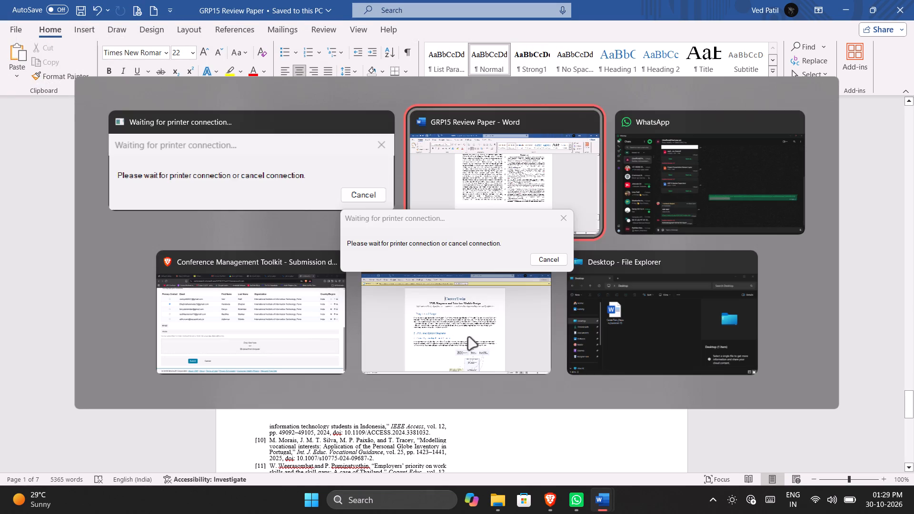
pyautogui.hotkey('alt', 'Tab')
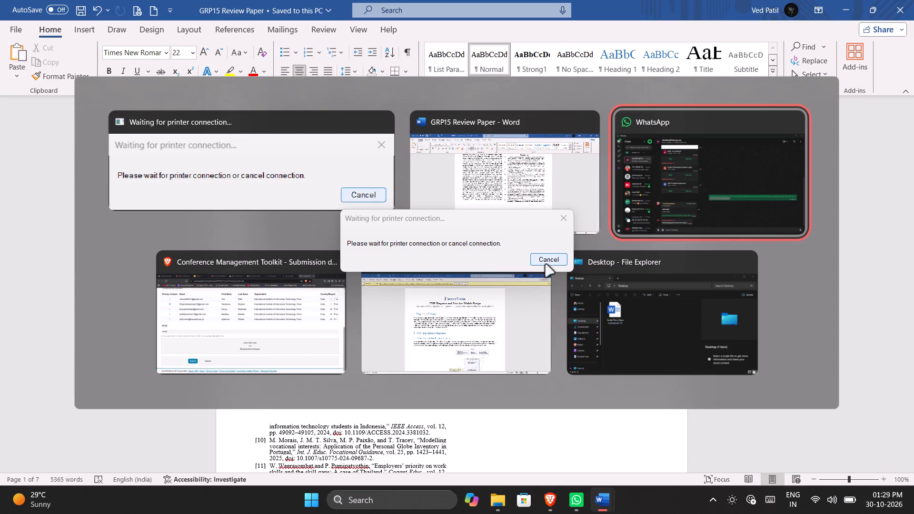
pyautogui.keyDown('alt'); pyautogui.click(546, 265); pyautogui.keyUp('alt')
# Switch to the Conference Management Toolkit submission page in Brave, start the file upload and look for the exported PDF on the Desktop.
pyautogui.hotkey('alt', 'Tab')
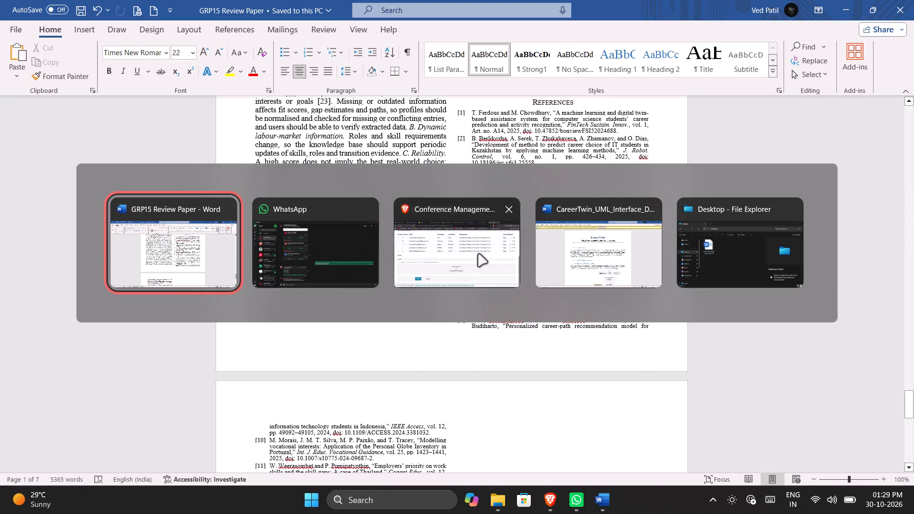
pyautogui.keyDown('alt'); pyautogui.click(478, 254); pyautogui.keyUp('alt')
pyautogui.click(463, 366)
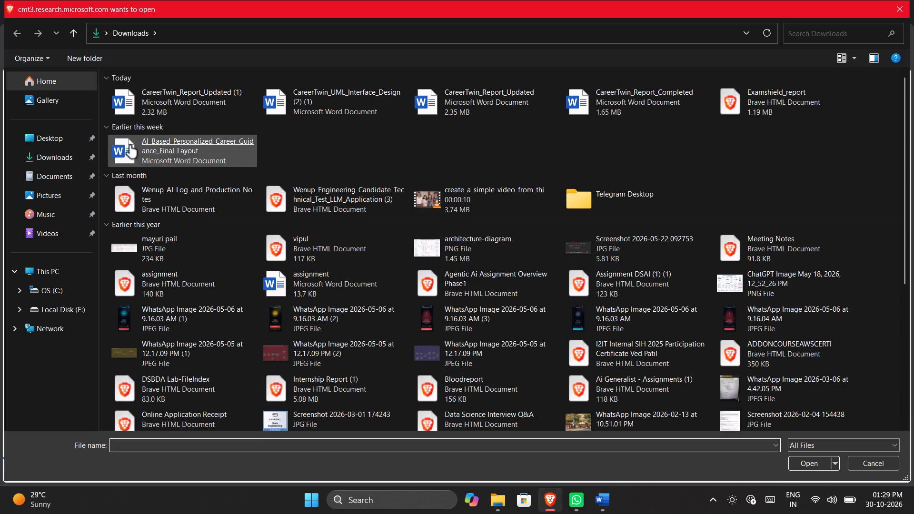
pyautogui.click(64, 138)
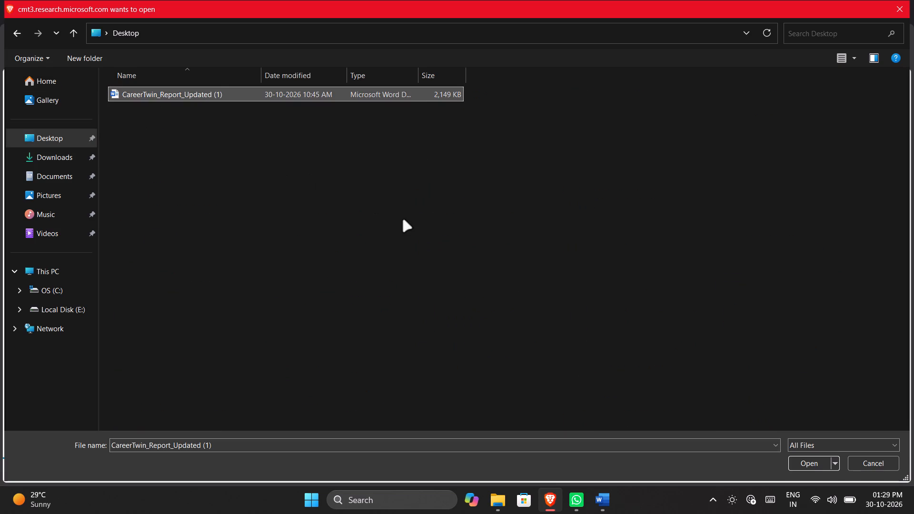
pyautogui.click(52, 145)
pyautogui.hotkey('alt', 'Tab')
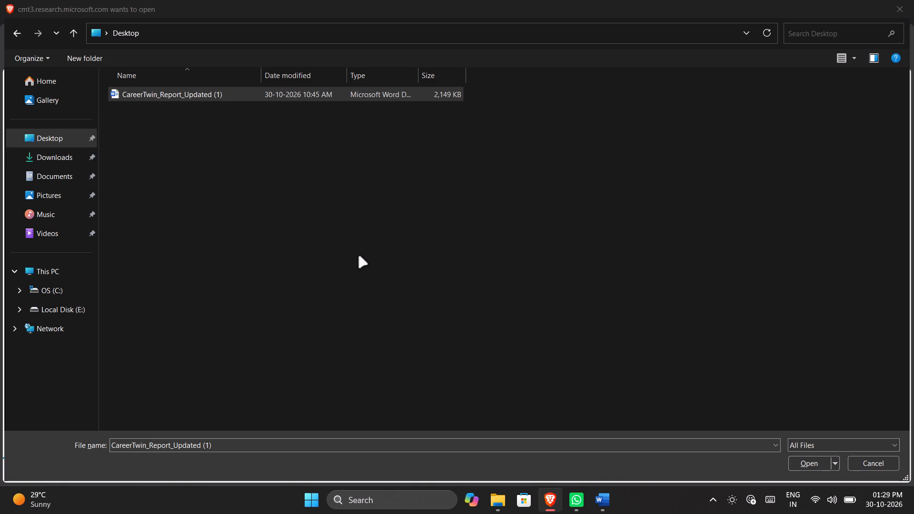
# Check the refreshed Desktop folder in File Explorer for the exported PDF, and dismiss the submission's upload file chooser without selecting a file.
pyautogui.hotkey('alt', 'Tab')
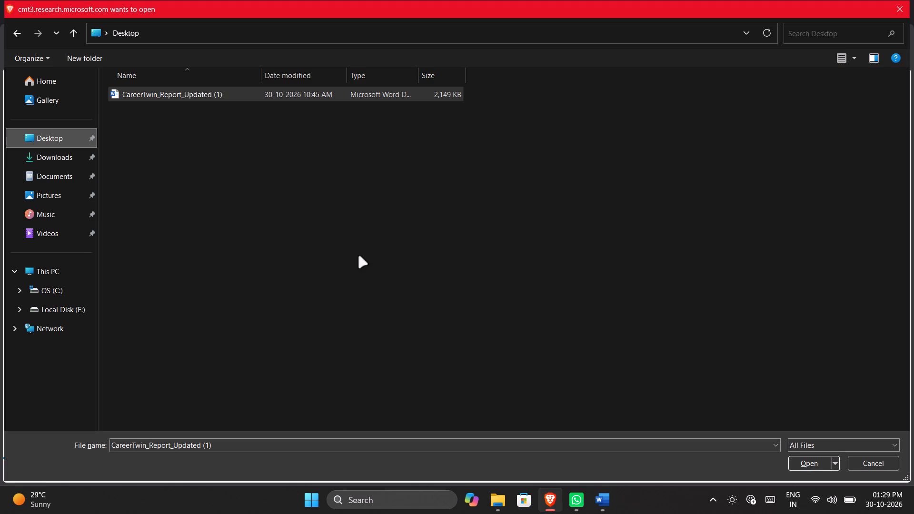
pyautogui.click(496, 501)
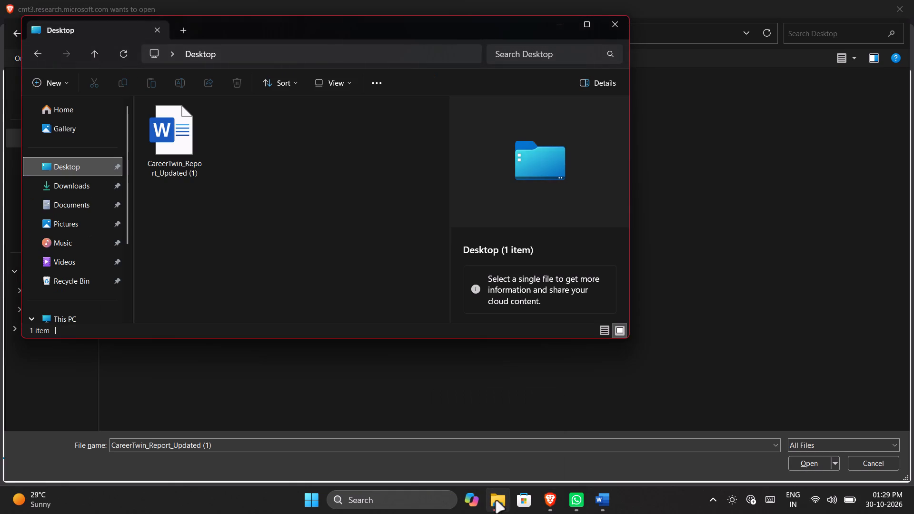
pyautogui.click(73, 156)
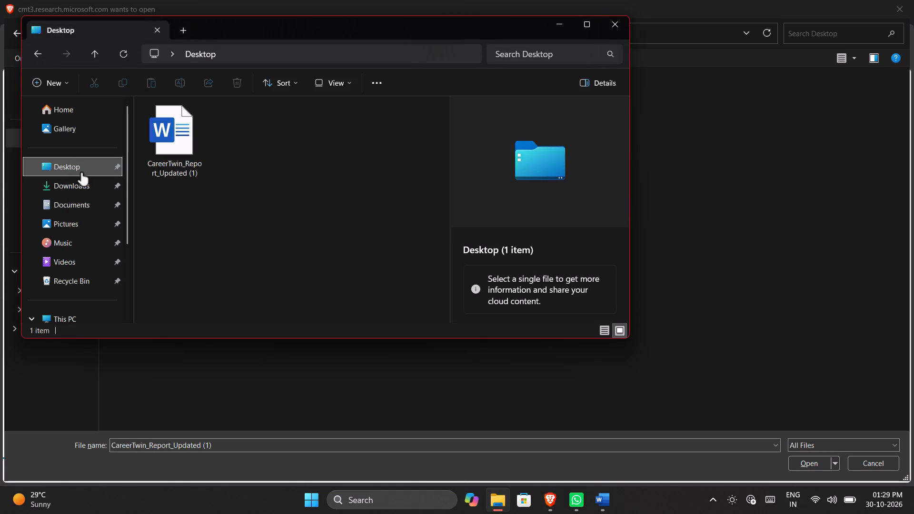
pyautogui.click(82, 173)
pyautogui.click(121, 55)
pyautogui.click(621, 30)
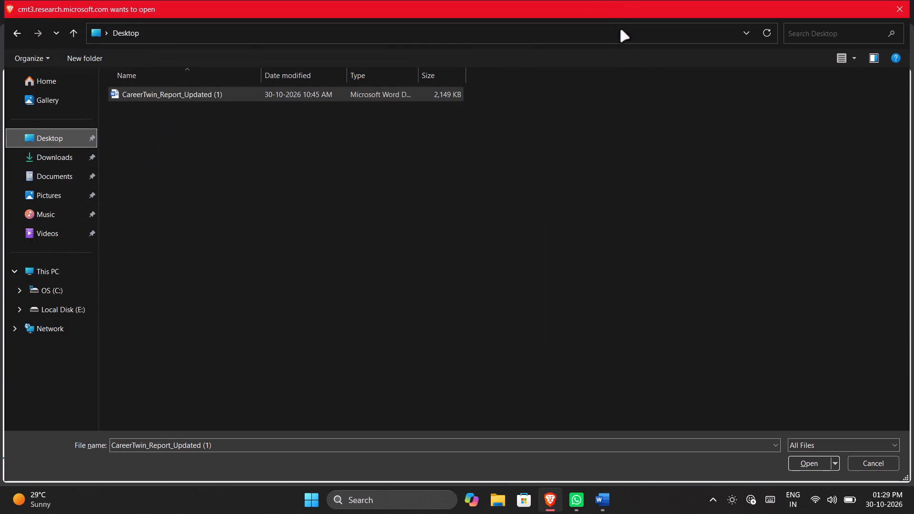
pyautogui.click(868, 463)
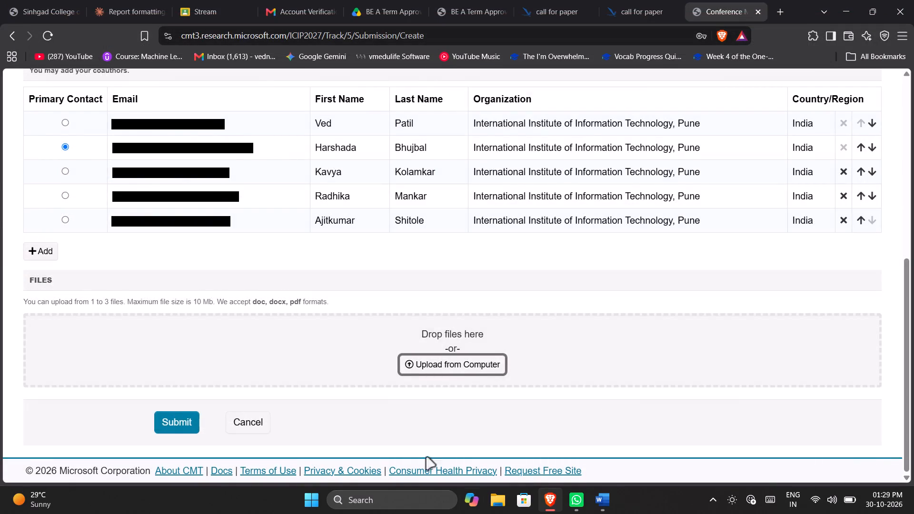
# Check the Downloads and Desktop folders in File Explorer for the exported PDF, and close the window.
pyautogui.click(493, 510)
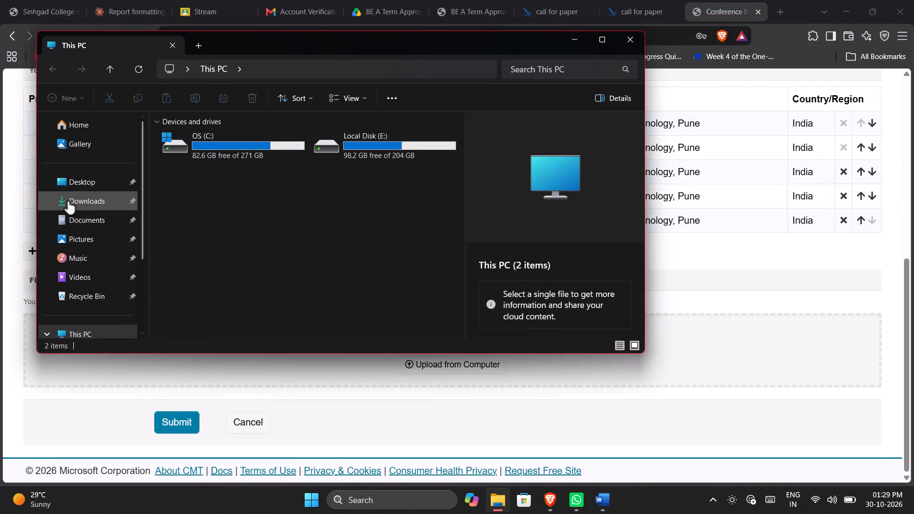
pyautogui.click(69, 203)
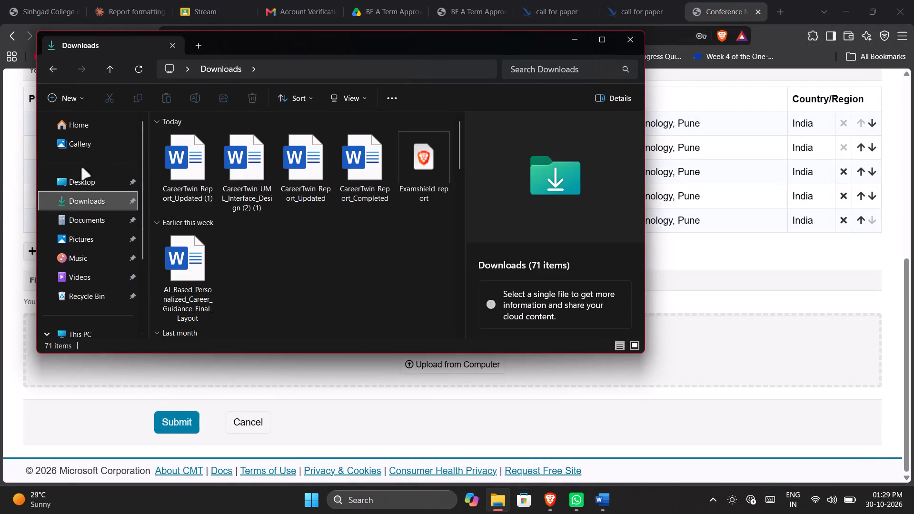
pyautogui.click(79, 178)
pyautogui.click(83, 206)
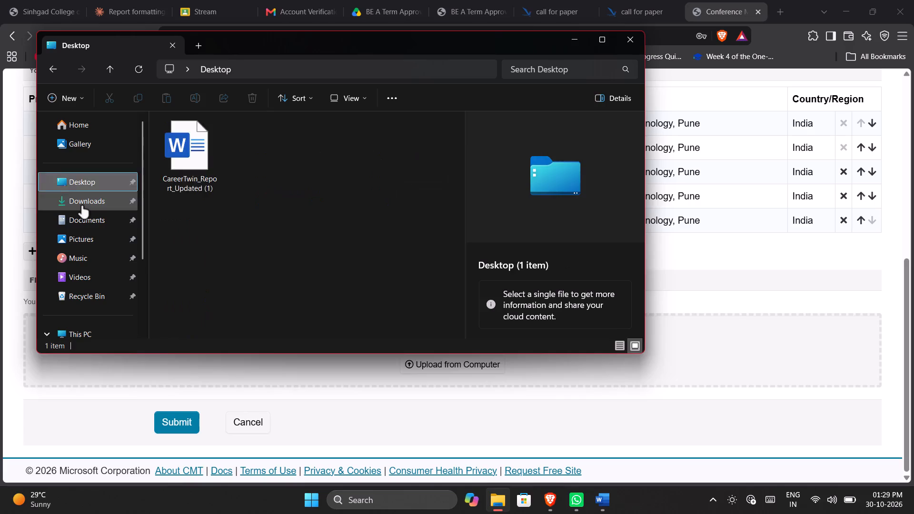
pyautogui.click(628, 39)
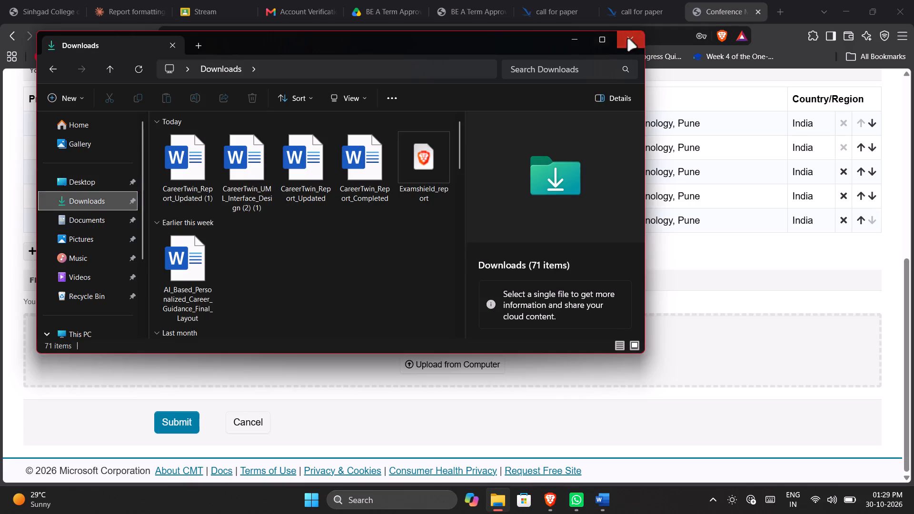
# Switch to the GRP15 Review Paper in Word and dismiss its export alert.
pyautogui.hotkey('alt', 'Tab')
pyautogui.hotkey('alt', 'Tab')
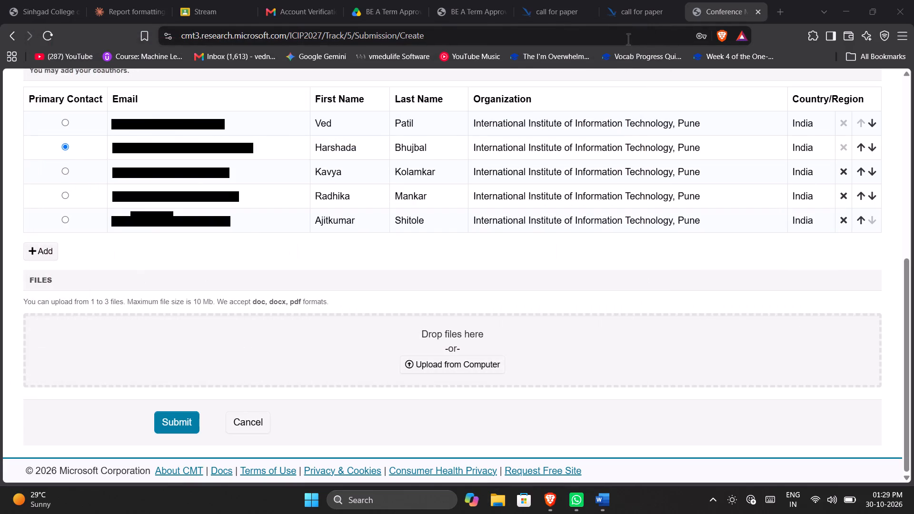
pyautogui.hotkey('alt', 'Tab')
pyautogui.hotkey('alt', 'Tab')
pyautogui.click(603, 498)
pyautogui.click(638, 455)
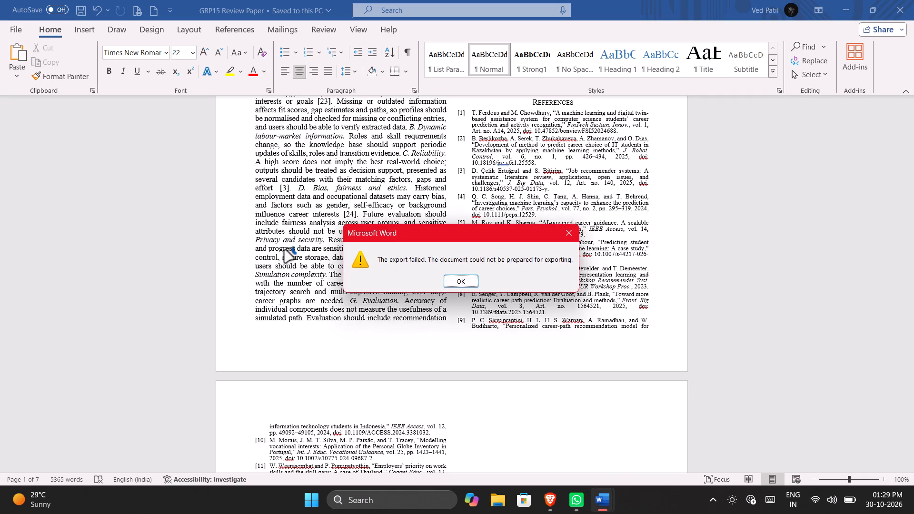
pyautogui.click(473, 285)
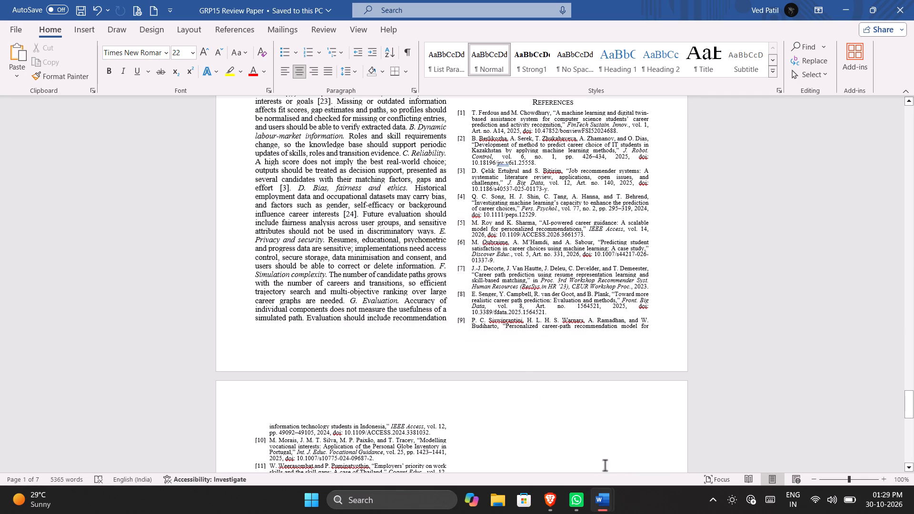
# Copy the full paper title from the first page of the GRP15 Review Paper.
pyautogui.click(607, 499)
pyautogui.click(644, 454)
pyautogui.click(608, 499)
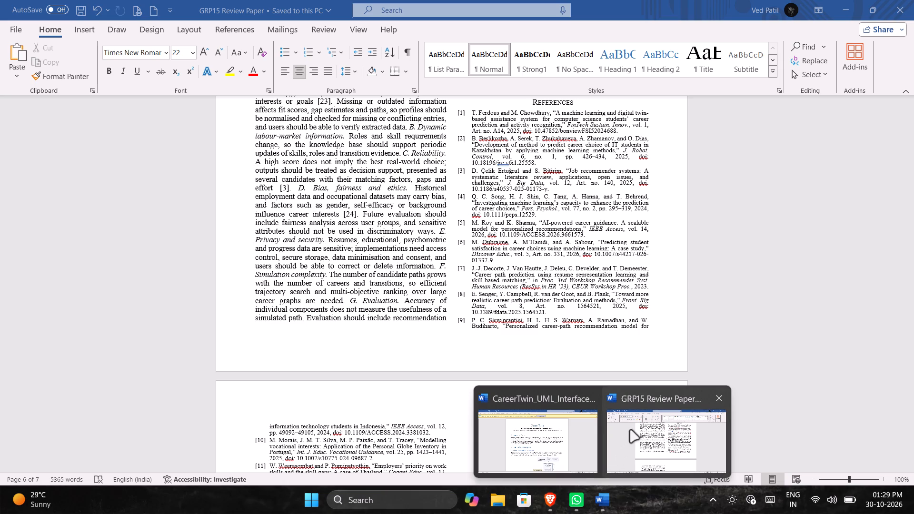
pyautogui.click(632, 429)
pyautogui.scroll(-4, 500, 328)
pyautogui.scroll(12, 500, 328)
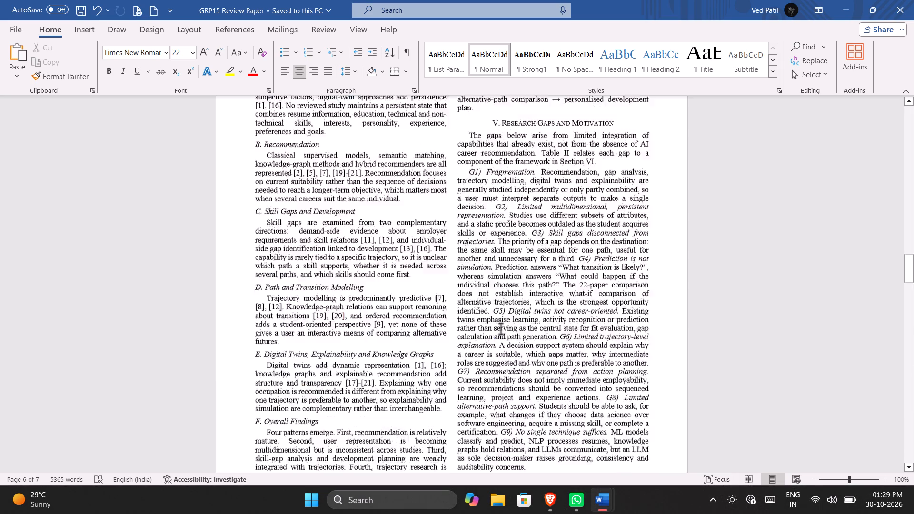
pyautogui.scroll(13, 500, 328)
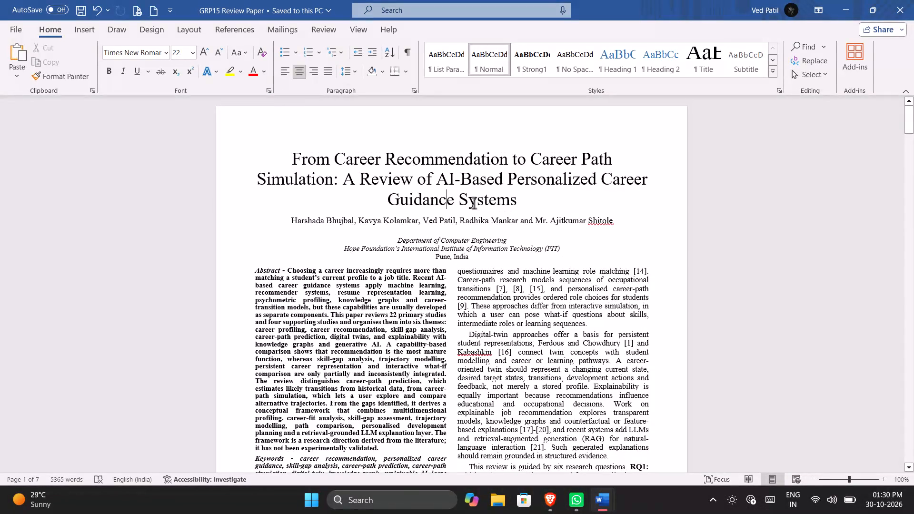
pyautogui.moveTo(521, 201); pyautogui.dragTo(286, 151)
pyautogui.hotkey('ctrl', 'c')
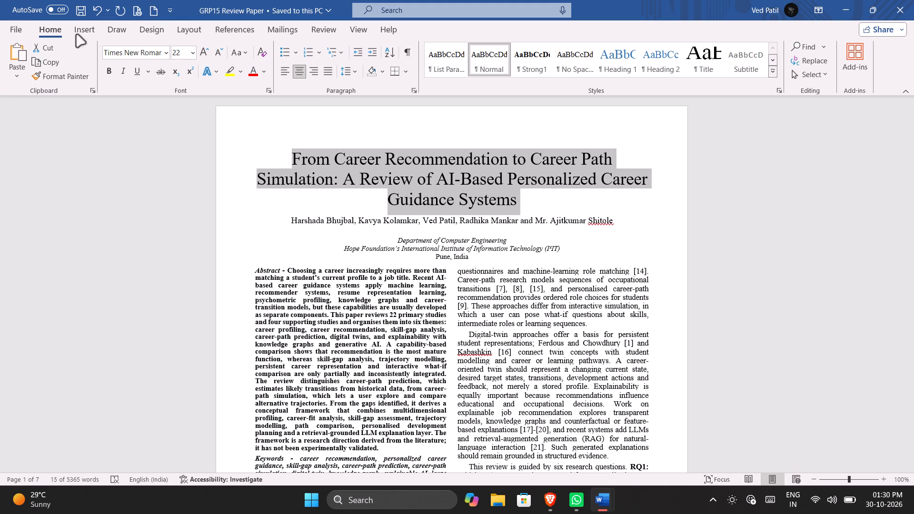
# Start a PDF export named "From Career Recommendation to Career Path Simulation: A Review of AI-Based Personalized Career Guidance Systems".
pyautogui.click(21, 31)
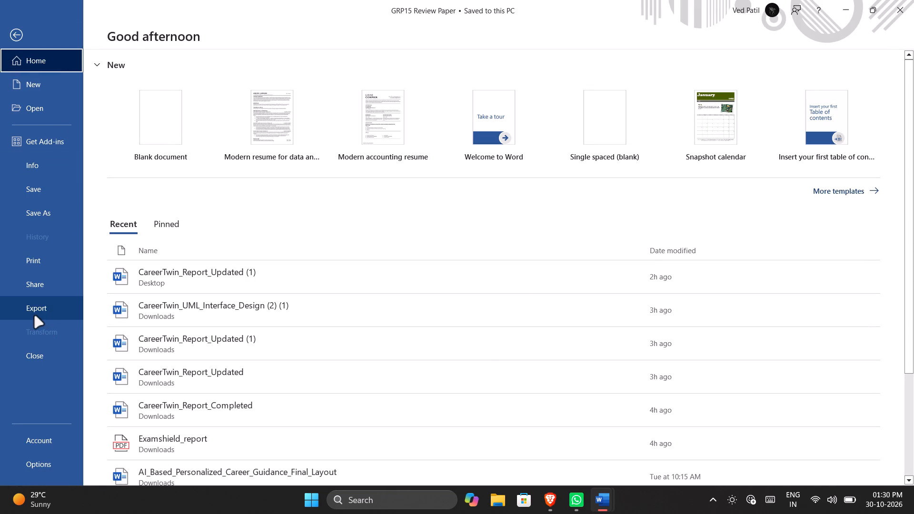
pyautogui.click(35, 316)
pyautogui.click(335, 178)
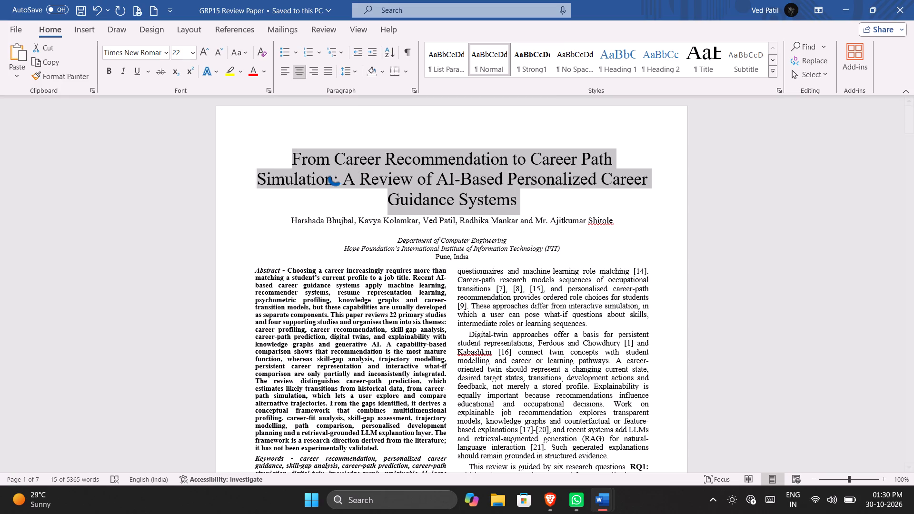
pyautogui.hotkey('ctrl', 'v')
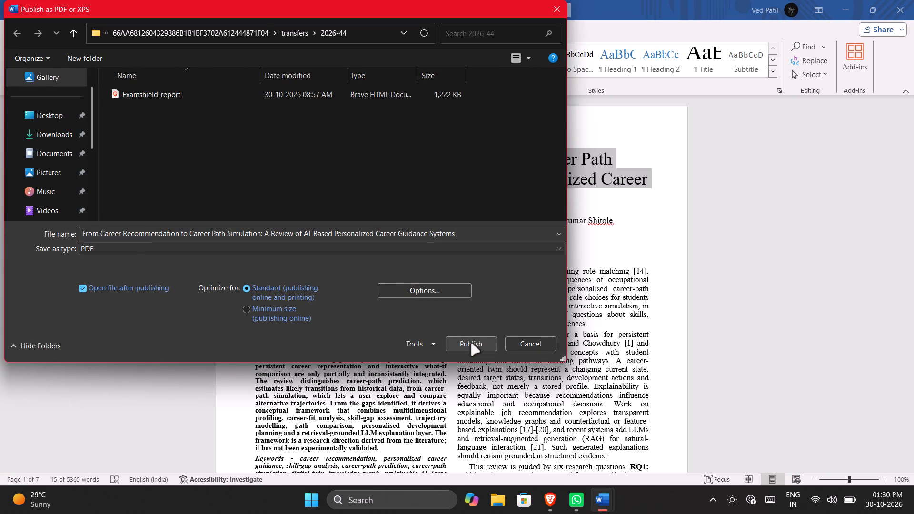
# Replace the hyphen in "AI-Based" with a space in the PDF's file name, giving "AI Based".
pyautogui.press('Left')
pyautogui.press('Left')
pyautogui.press('Left')
pyautogui.press('Left')
pyautogui.press('Left')
pyautogui.press('Left')
pyautogui.press('Left')
pyautogui.press('Left')
pyautogui.press('Left')
pyautogui.press('Left')
pyautogui.press('Left')
pyautogui.press('Left')
pyautogui.press('Left')
pyautogui.press('Left')
pyautogui.press('Left')
pyautogui.press('Left')
pyautogui.press('Left')
pyautogui.press('Left')
pyautogui.press('Left')
pyautogui.press('Left')
pyautogui.press('Left')
pyautogui.press('BackSpace')
pyautogui.press('space')
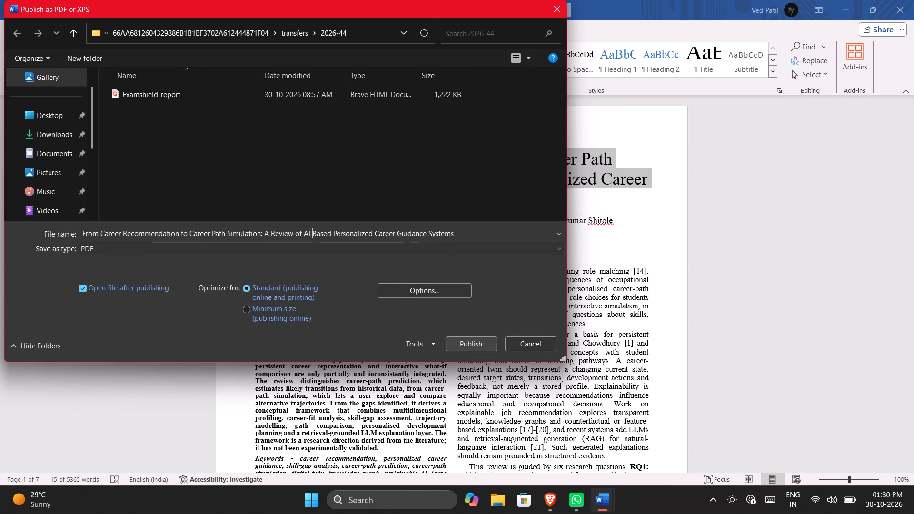
# Remove the colon after "Simulation" in the PDF's file name, giving "Simulation A Review".
pyautogui.press('Left')
pyautogui.press('Left')
pyautogui.press('Left')
pyautogui.press('Left')
pyautogui.press('Left')
pyautogui.press('Left')
pyautogui.press('Left')
pyautogui.press('Left')
pyautogui.press('Left')
pyautogui.press('Left')
pyautogui.press('Left')
pyautogui.press('Left')
pyautogui.press('Left')
pyautogui.press('Left')
pyautogui.press('Left')
pyautogui.press('Left')
pyautogui.press('Left')
pyautogui.press('Right')
pyautogui.press('BackSpace')
pyautogui.press('space')
pyautogui.press('BackSpace')
# Try publishing the PDF in the current folder, dismiss the alert, and publish it to the Desktop folder instead.
pyautogui.press('Return')
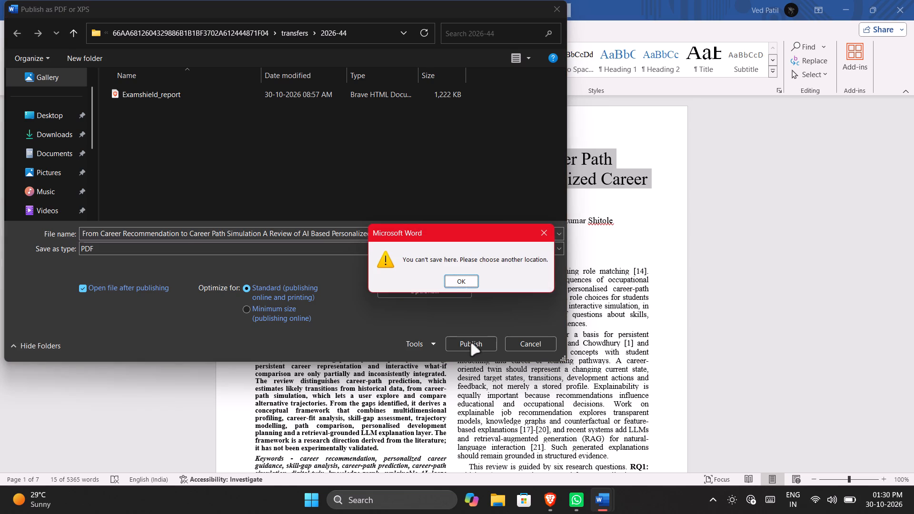
pyautogui.click(463, 287)
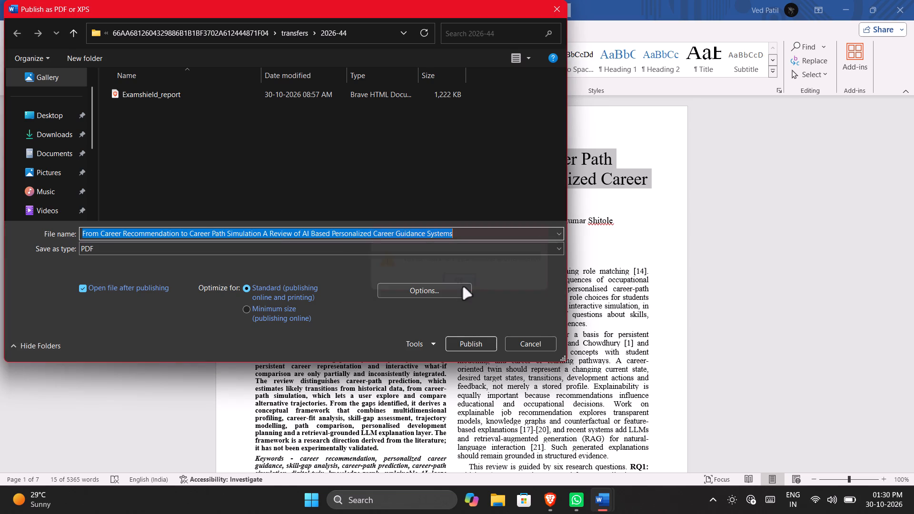
pyautogui.click(56, 120)
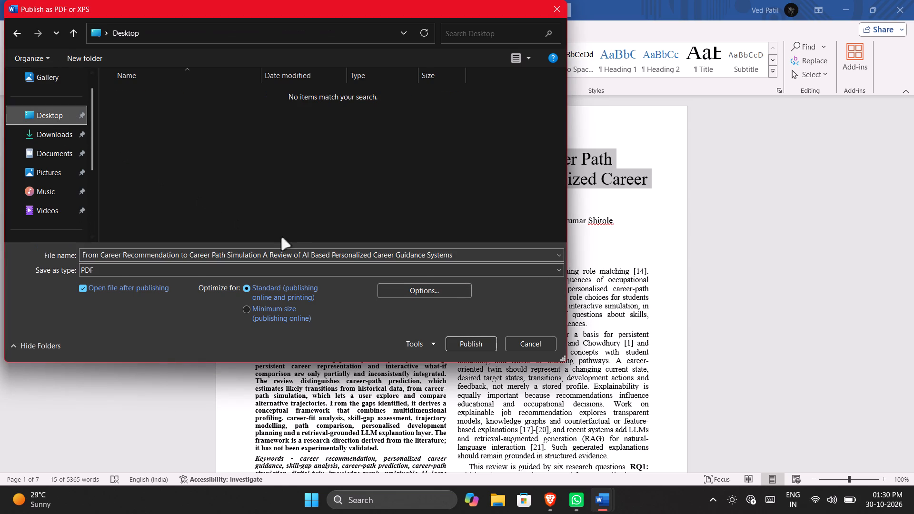
pyautogui.click(474, 335)
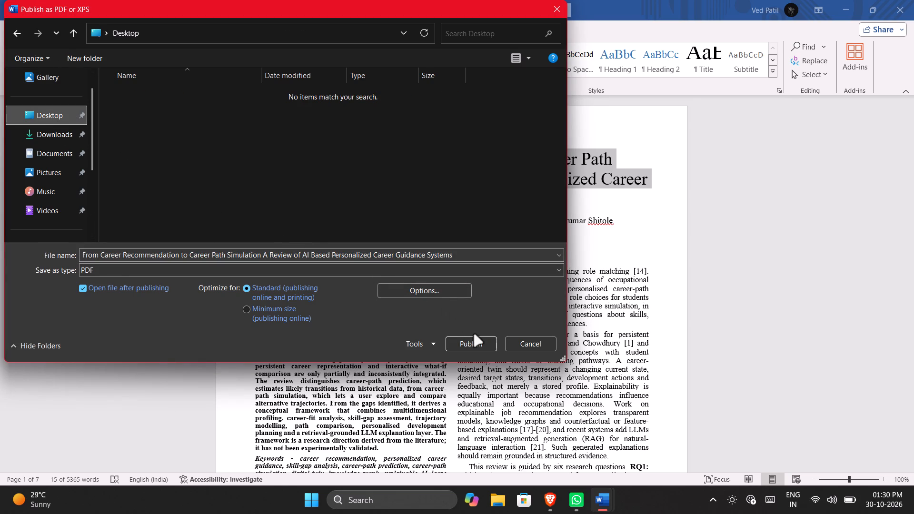
pyautogui.click(476, 340)
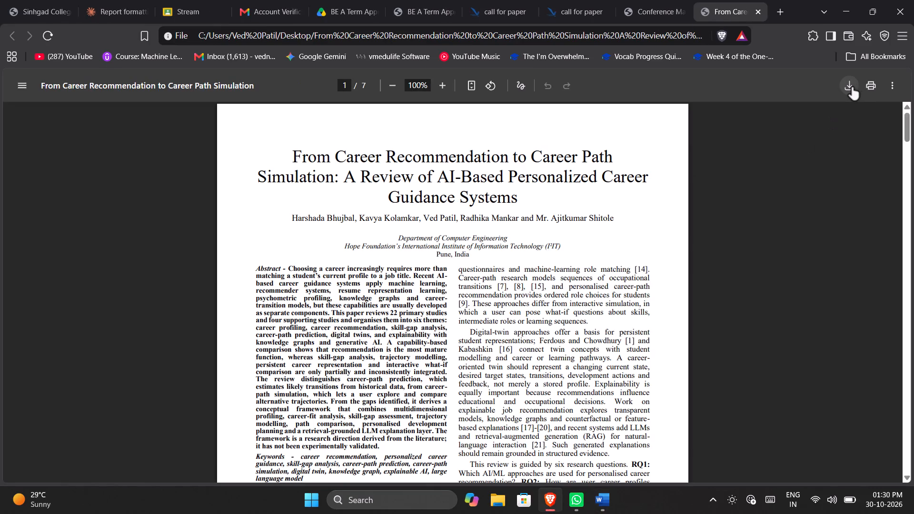
# Return to the conference submission form and upload the "From Career Recommendation to Career Path Simulation" review PDF from the Desktop folder.
pyautogui.click(853, 87)
pyautogui.hotkey('alt', 'Tab')
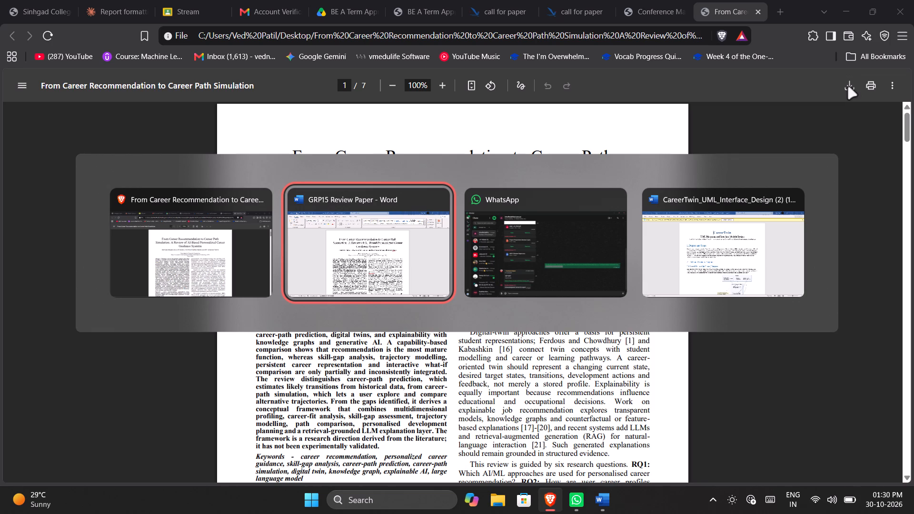
pyautogui.keyDown('alt'); pyautogui.click(636, 0); pyautogui.keyUp('alt')
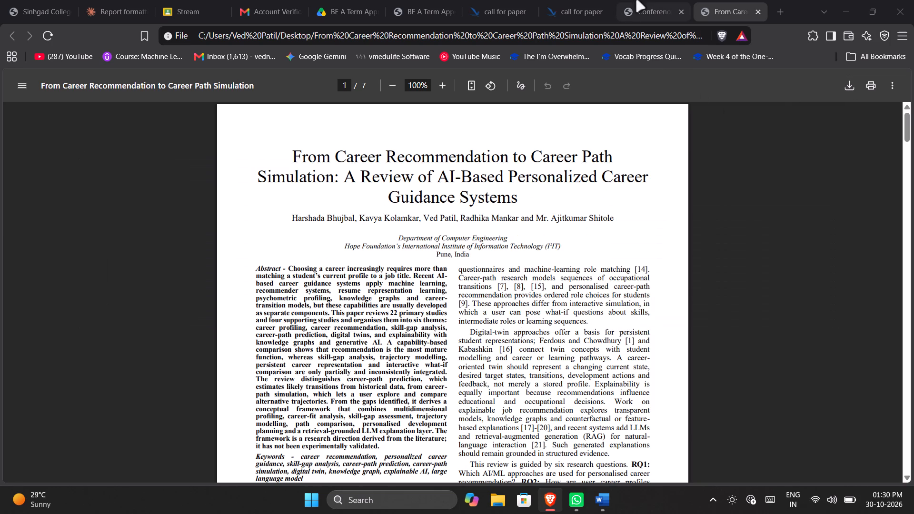
pyautogui.click(648, 2)
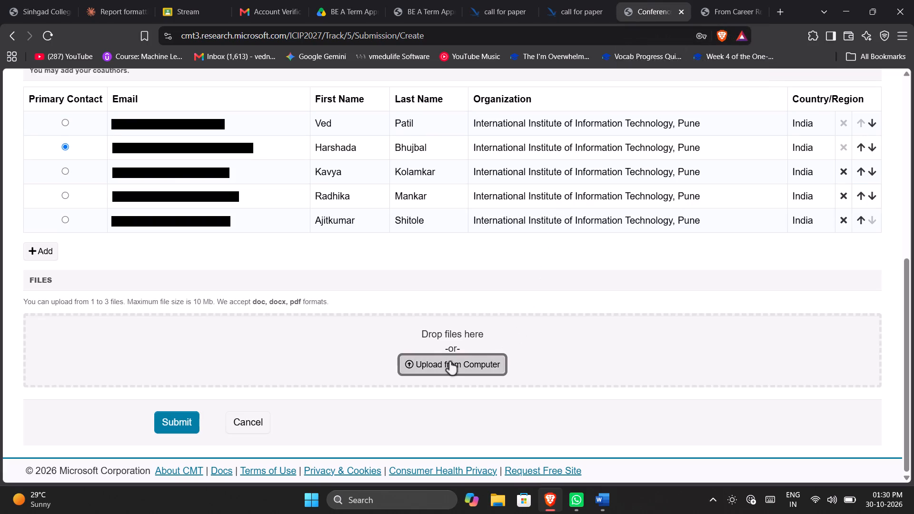
pyautogui.click(451, 362)
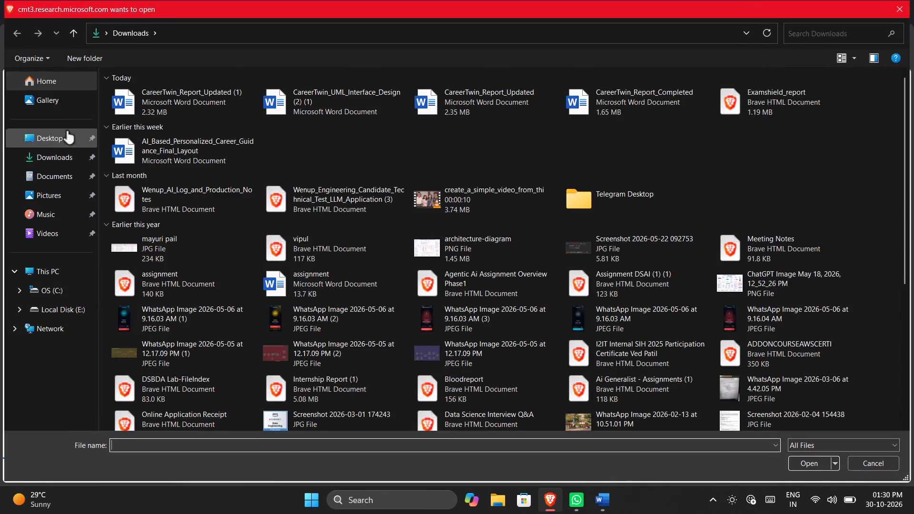
pyautogui.click(55, 142)
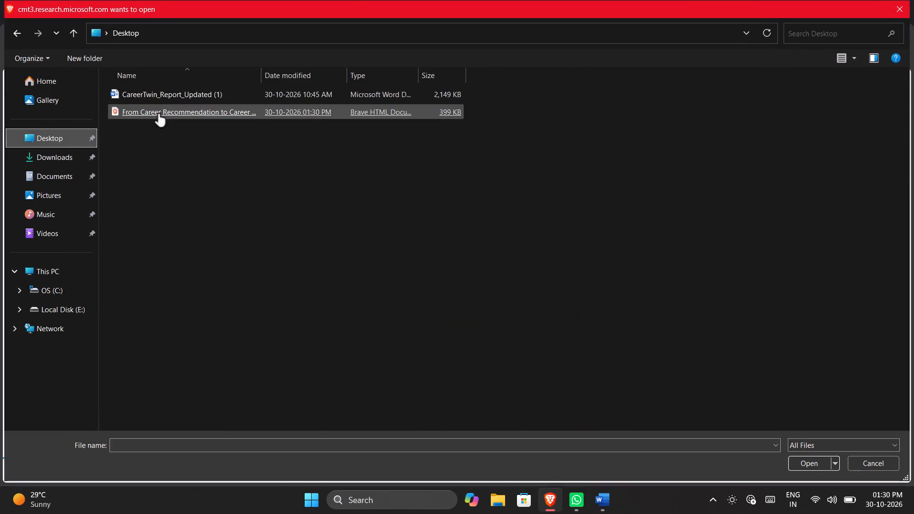
pyautogui.doubleClick(170, 113)
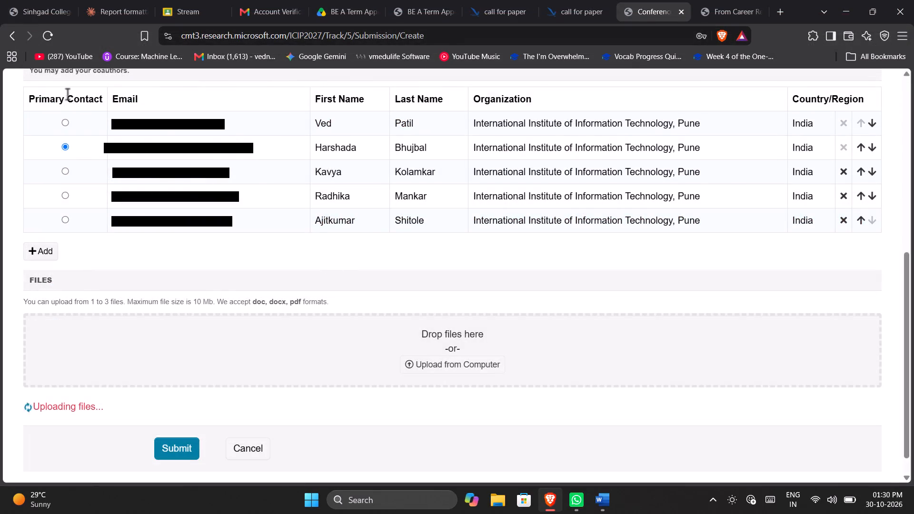
# Set the first listed author as the submission's primary contact in the conference submission form.
pyautogui.click(62, 117)
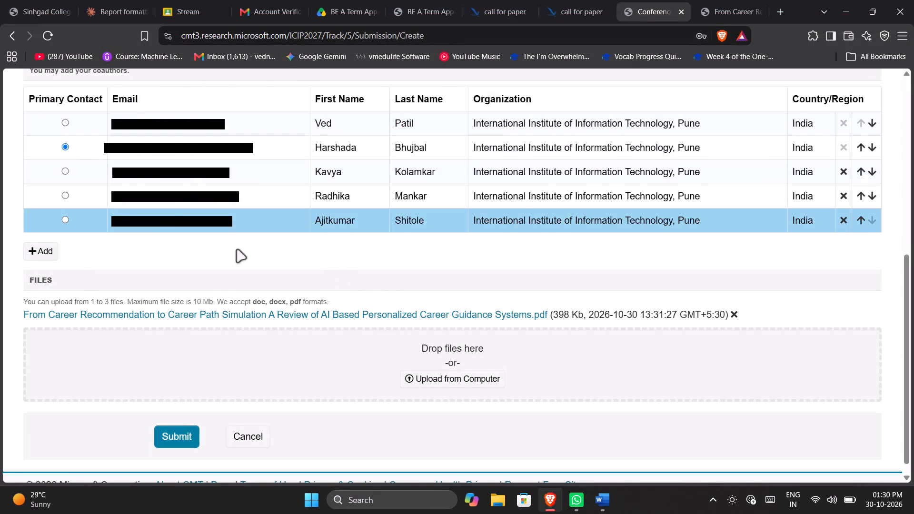
pyautogui.click(70, 124)
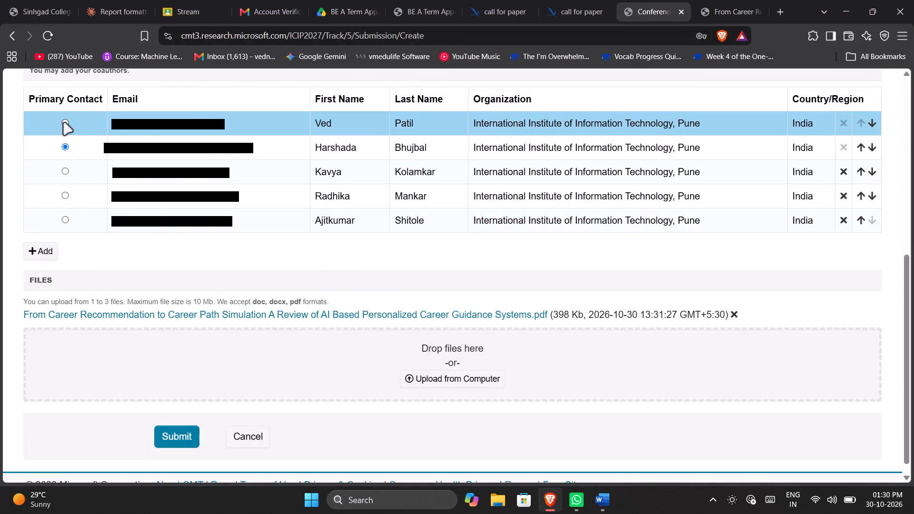
pyautogui.click(64, 123)
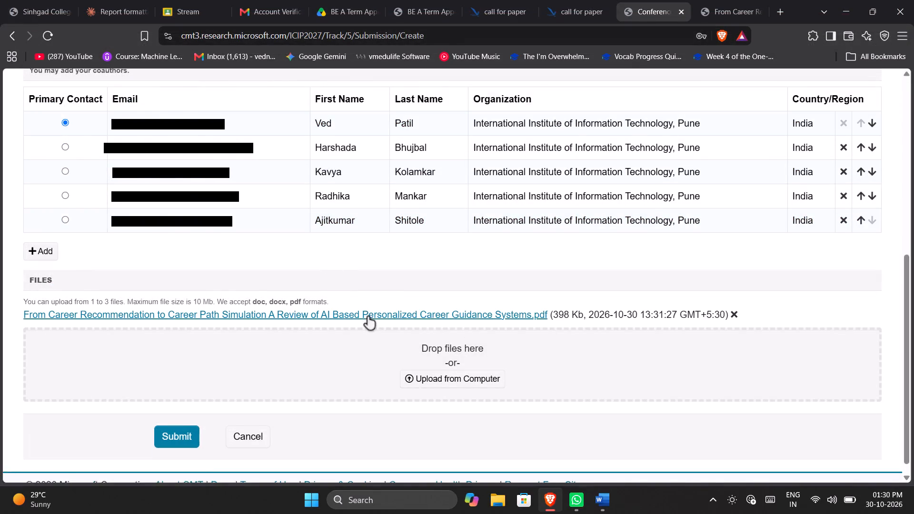
# Submit the completed ICIP 2027 paper submission with its attached PDF.
pyautogui.scroll(1, 275, 354)
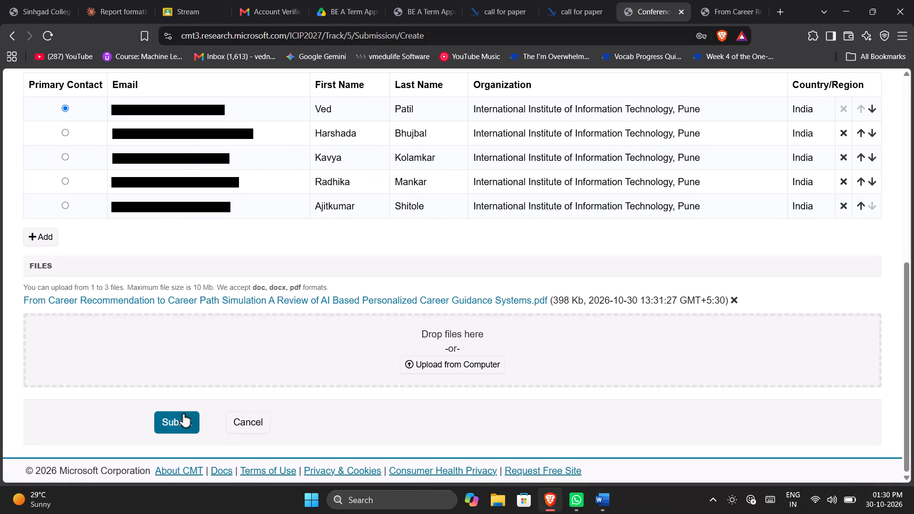
pyautogui.click(177, 415)
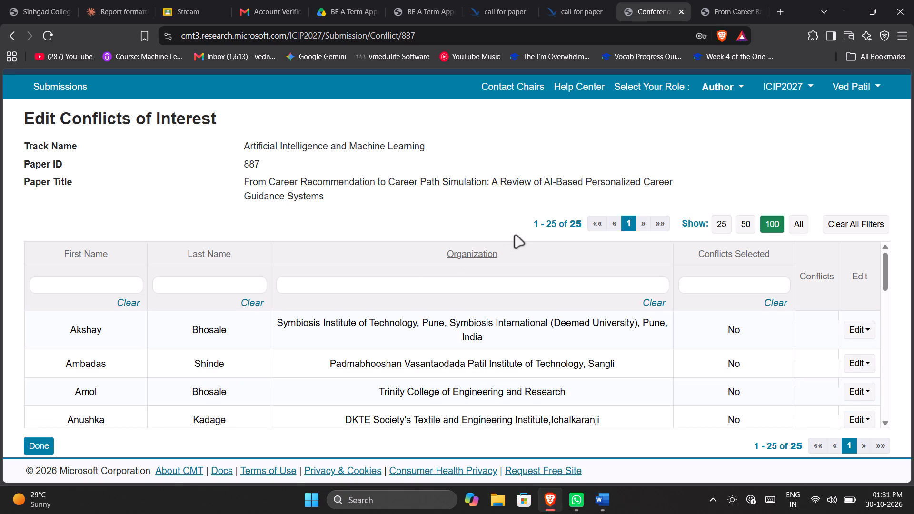
# Review the people and organizations in the conflicts-of-interest list and check the conflict types offered for the first entry.
pyautogui.scroll(1, 515, 236)
pyautogui.scroll(-2, 515, 236)
pyautogui.scroll(-1, 356, 177)
pyautogui.scroll(2, 356, 177)
pyautogui.scroll(2, 433, 267)
pyautogui.scroll(3, 564, 301)
pyautogui.moveTo(885, 276); pyautogui.dragTo(888, 317)
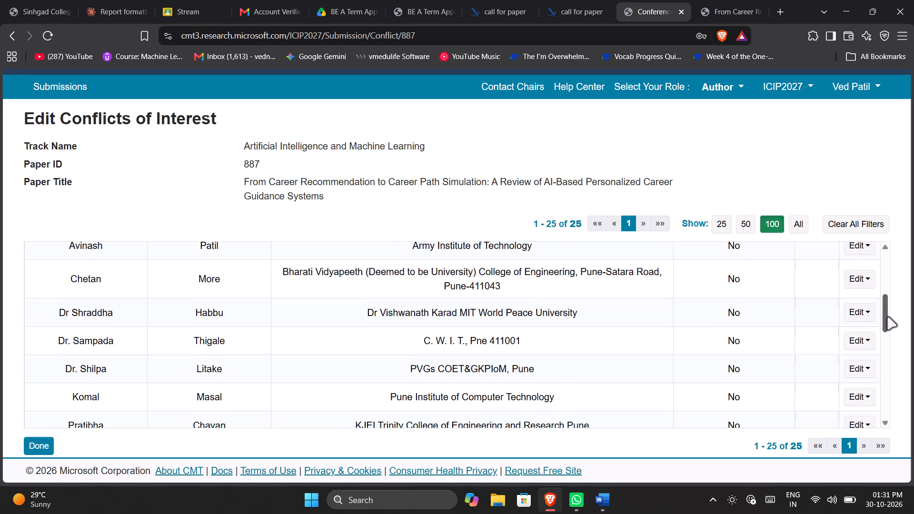
pyautogui.moveTo(888, 317); pyautogui.dragTo(888, 341)
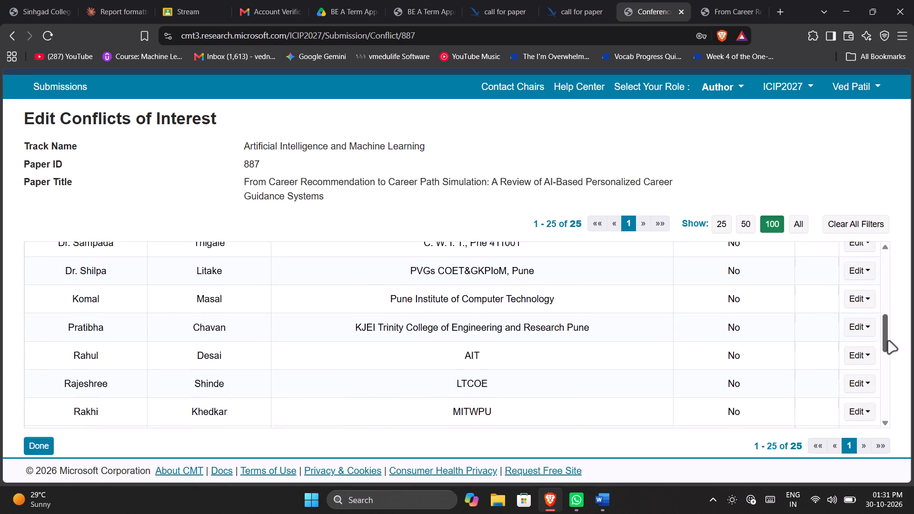
pyautogui.moveTo(888, 341); pyautogui.dragTo(888, 362)
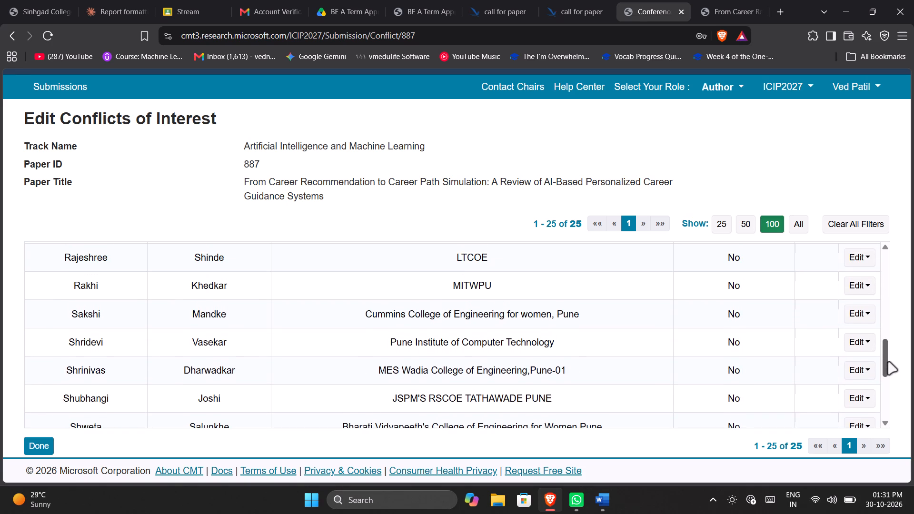
pyautogui.moveTo(886, 361); pyautogui.dragTo(871, 319)
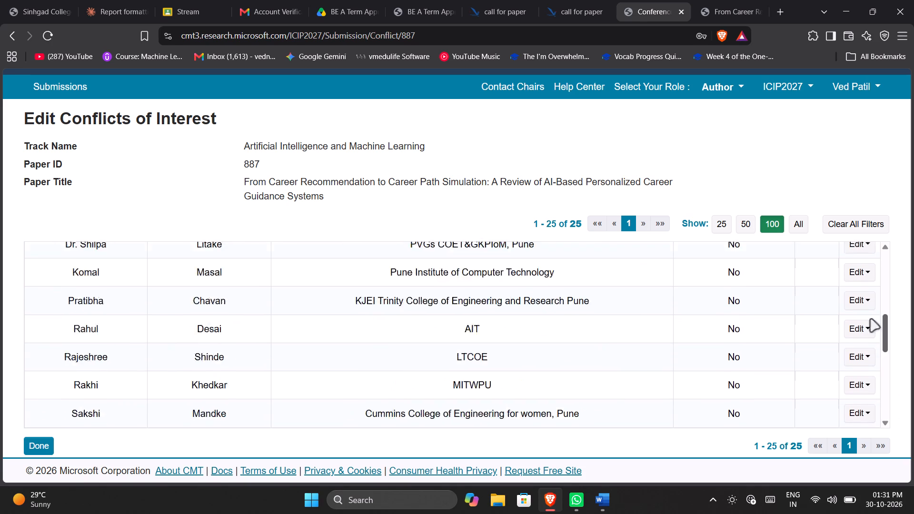
pyautogui.moveTo(871, 319); pyautogui.dragTo(868, 254)
pyautogui.scroll(3, 506, 282)
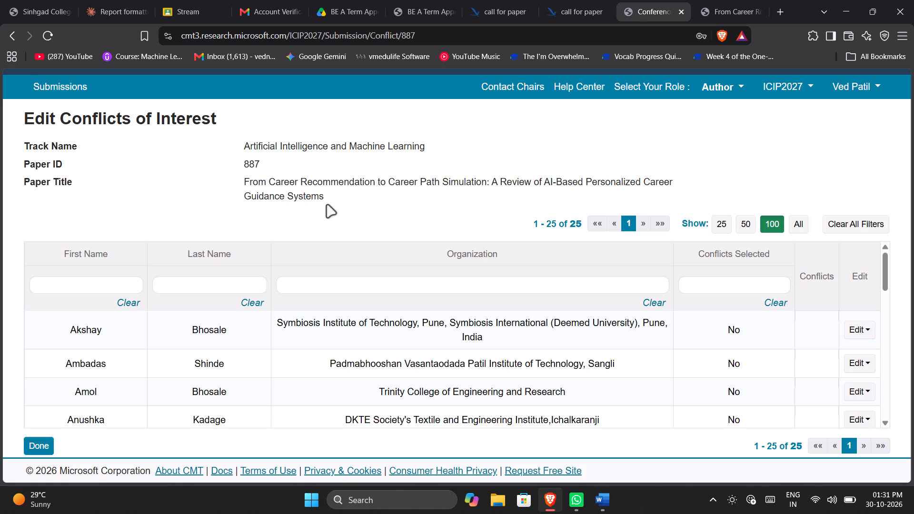
pyautogui.scroll(2, 454, 330)
pyautogui.moveTo(883, 287); pyautogui.dragTo(890, 386)
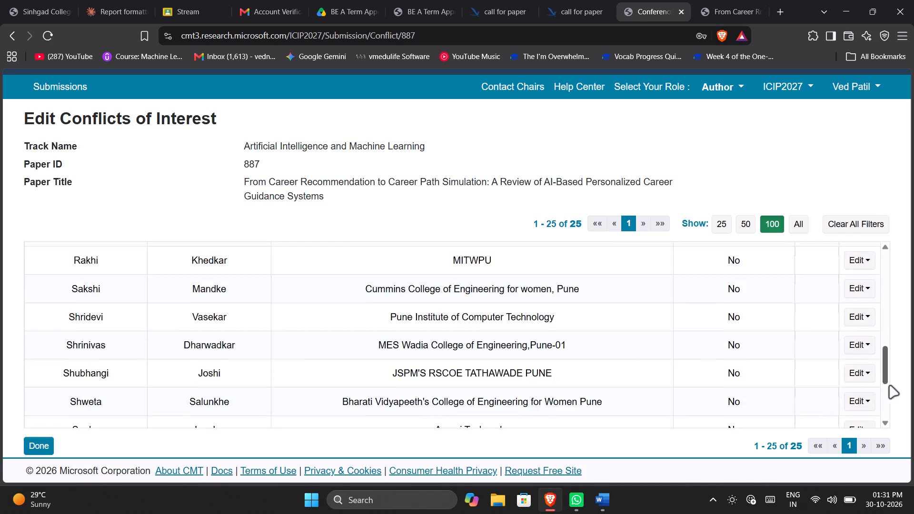
pyautogui.moveTo(890, 386); pyautogui.dragTo(889, 333)
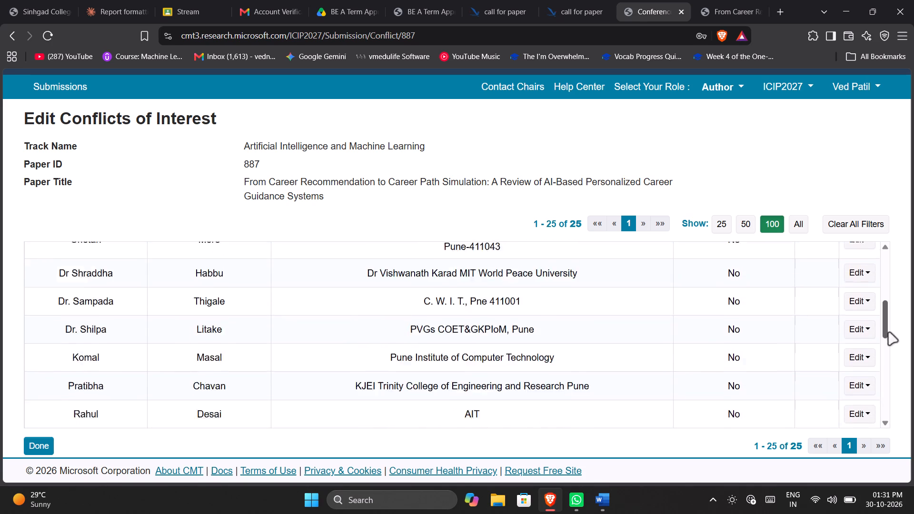
pyautogui.moveTo(889, 333); pyautogui.dragTo(883, 265)
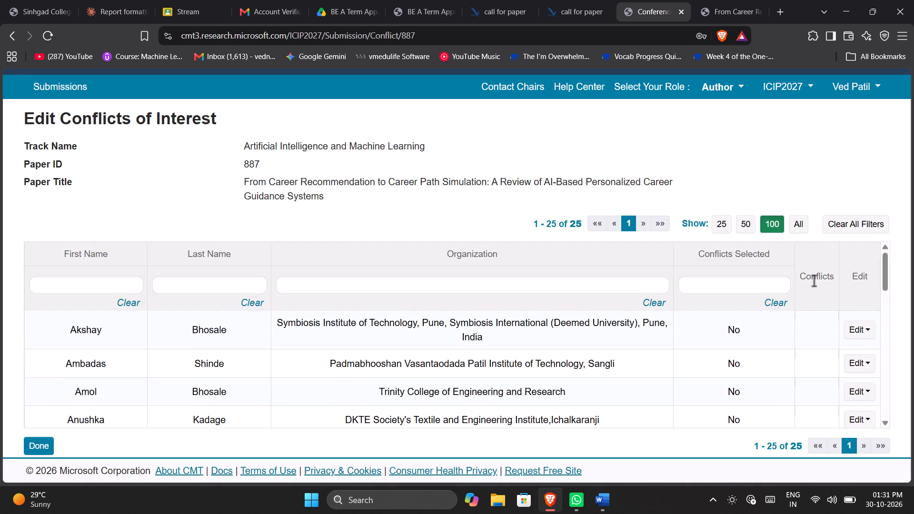
pyautogui.click(864, 328)
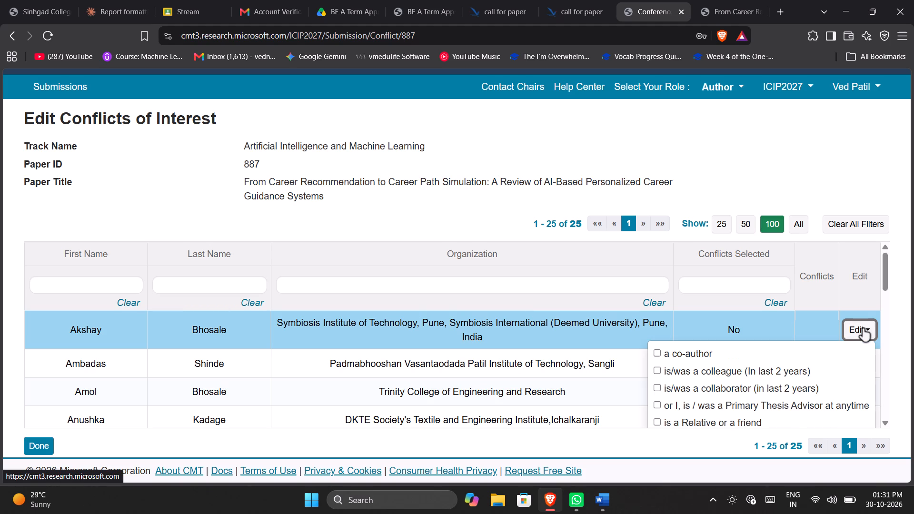
pyautogui.click(894, 310)
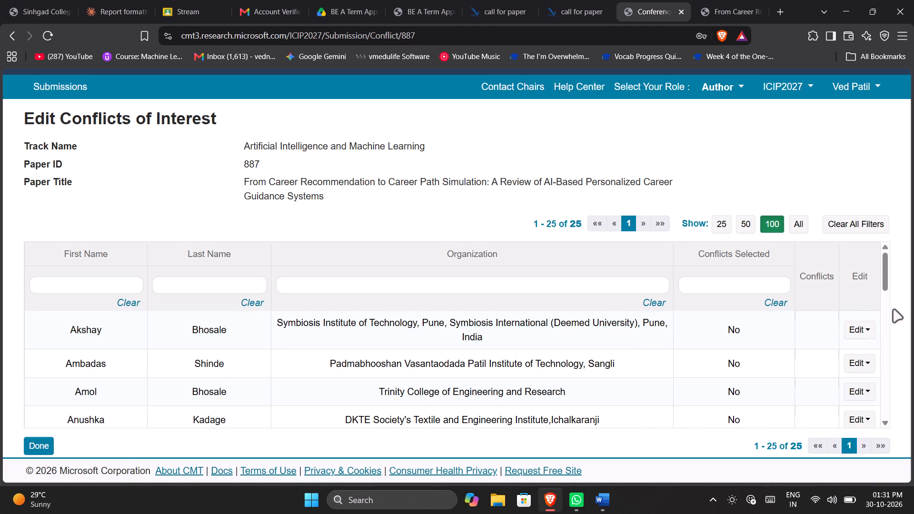
# Finish the conflicts-of-interest page for paper 887 without marking any conflicts.
pyautogui.scroll(-3, 730, 339)
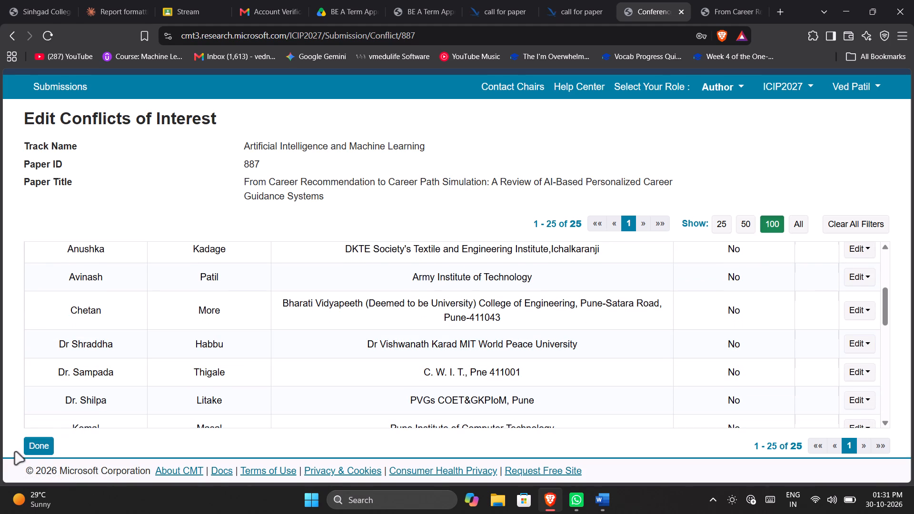
pyautogui.click(35, 445)
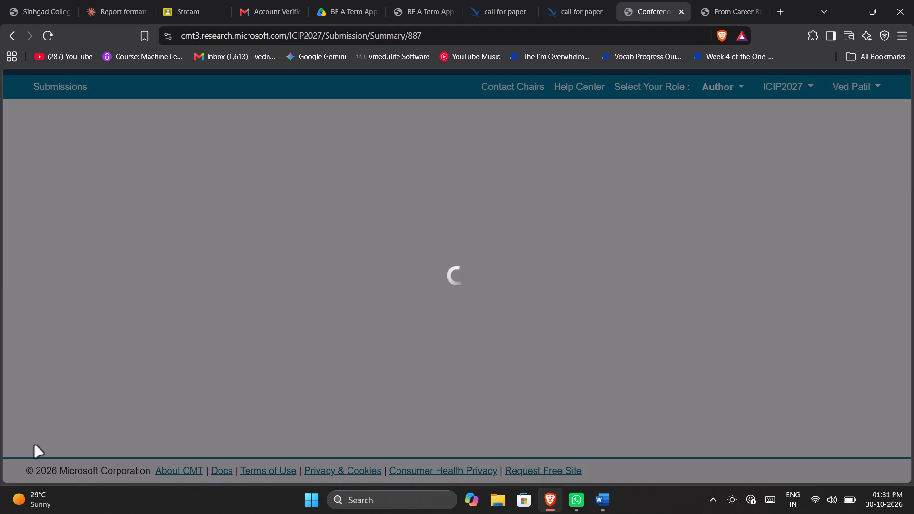
# Print the paper's submission summary with Save as PDF as the destination, dismissing the printer connection wait and checking the preview.
pyautogui.scroll(-2, 248, 336)
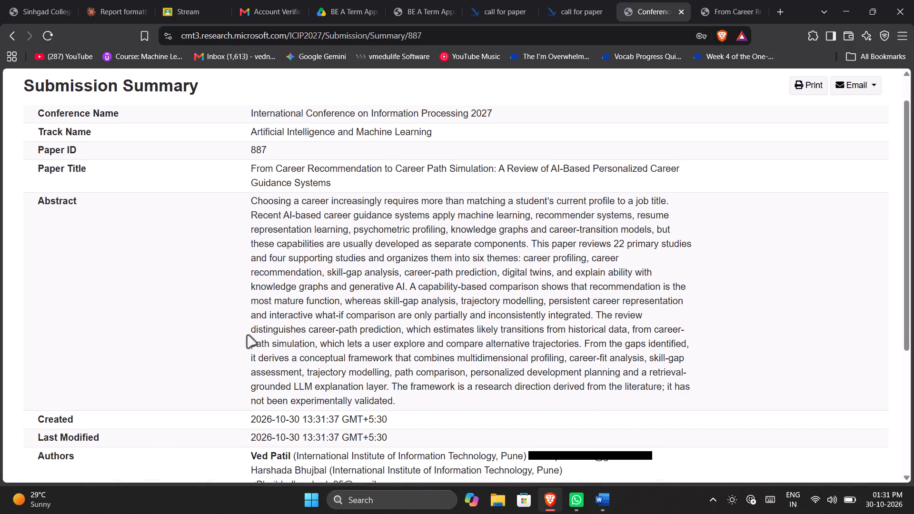
pyautogui.scroll(-6, 248, 336)
pyautogui.scroll(6, 248, 336)
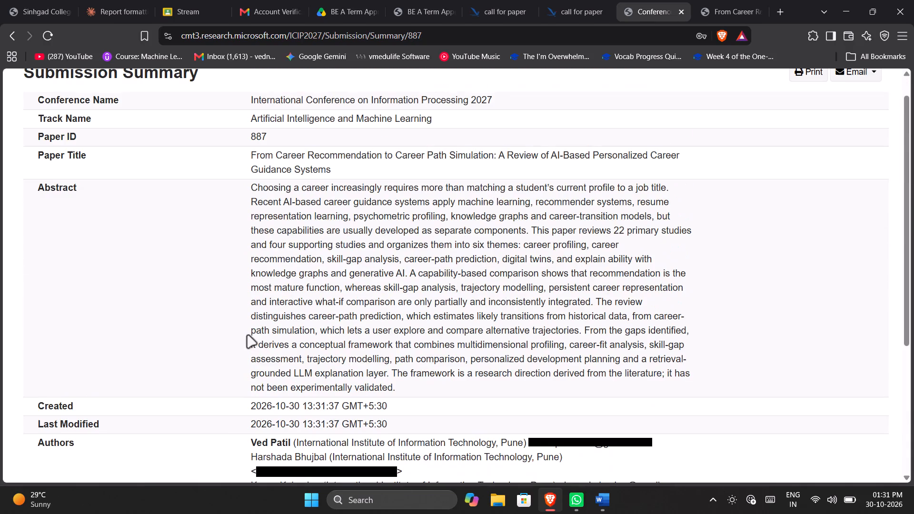
pyautogui.click(803, 123)
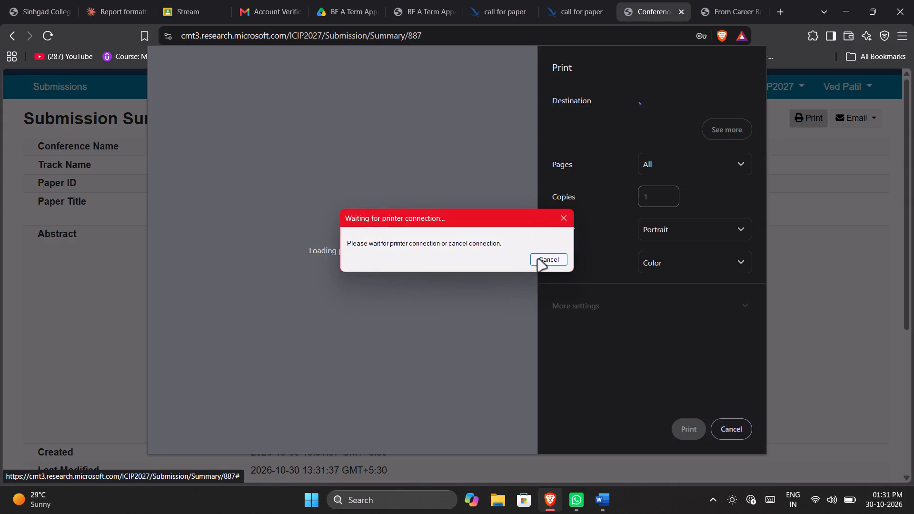
pyautogui.click(538, 259)
pyautogui.click(673, 103)
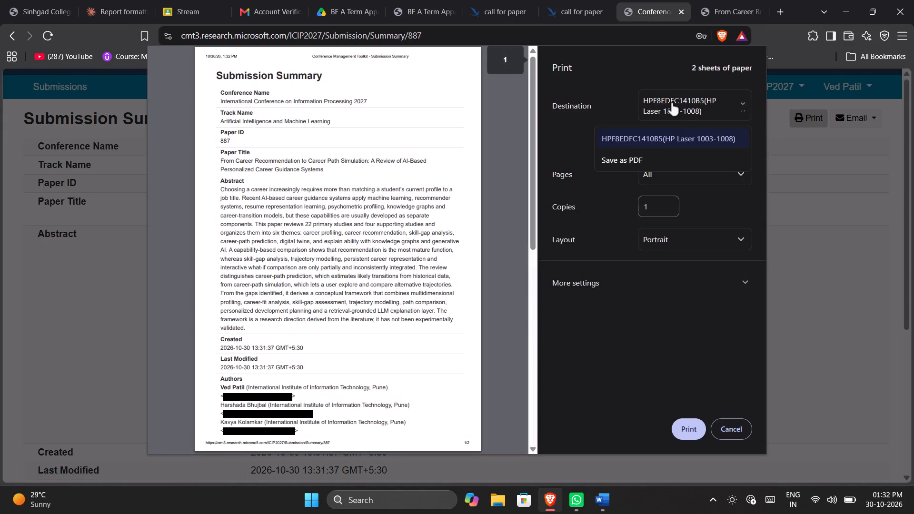
pyautogui.click(626, 158)
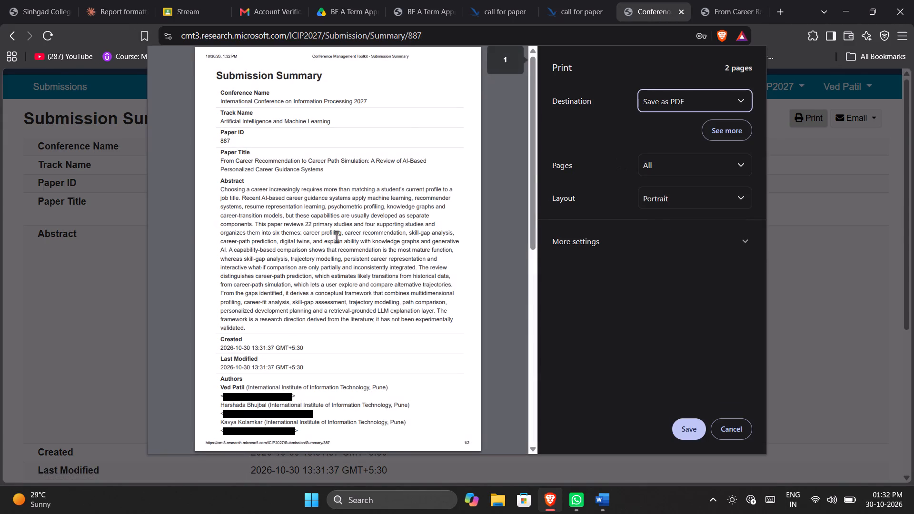
pyautogui.scroll(-9, 336, 237)
pyautogui.scroll(8, 336, 237)
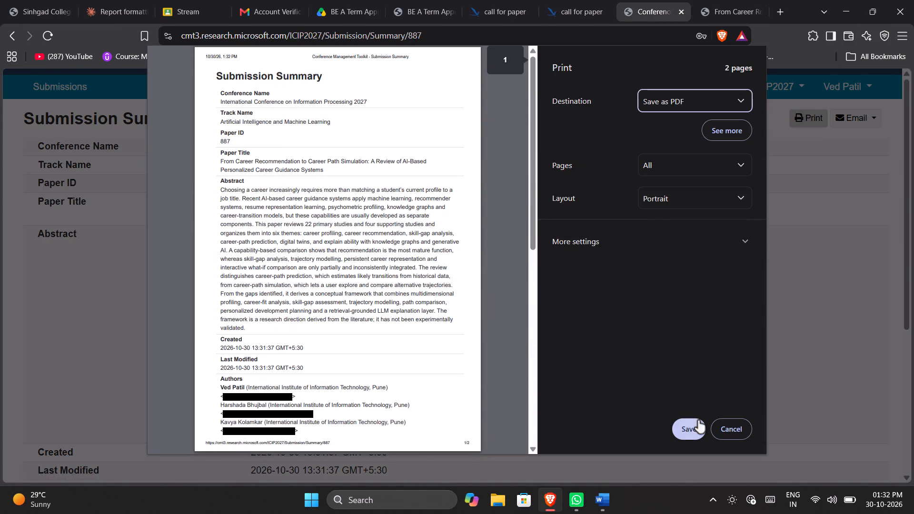
# Save the submission summary as a PDF in the Desktop folder, keeping the file name Conference Management Toolkit - Submission Summary.
pyautogui.click(695, 422)
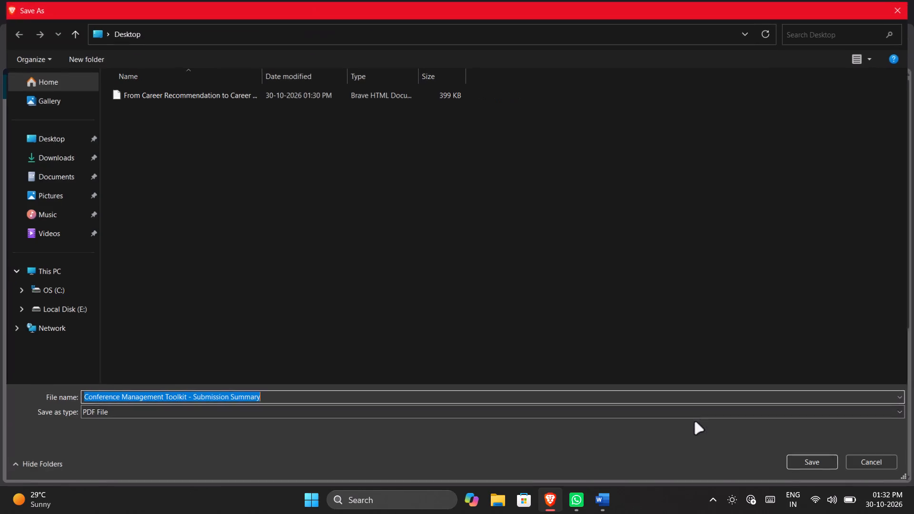
pyautogui.click(40, 133)
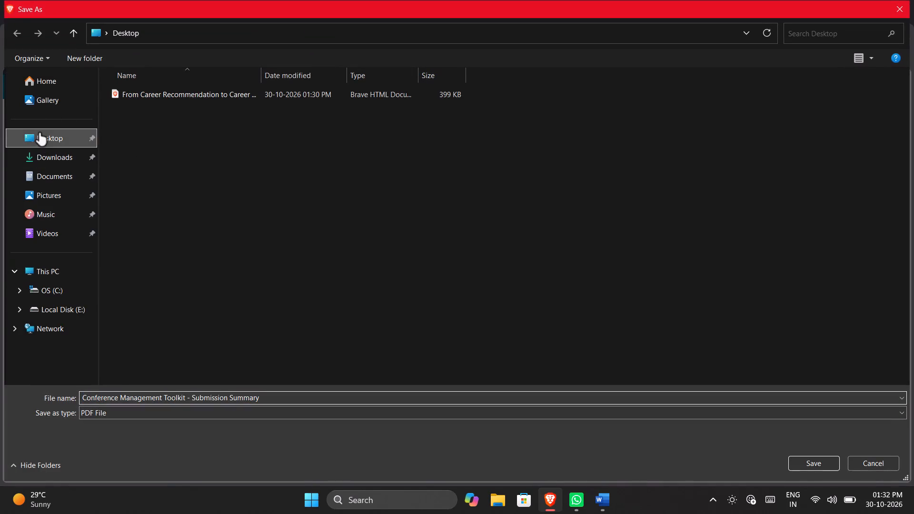
pyautogui.click(42, 151)
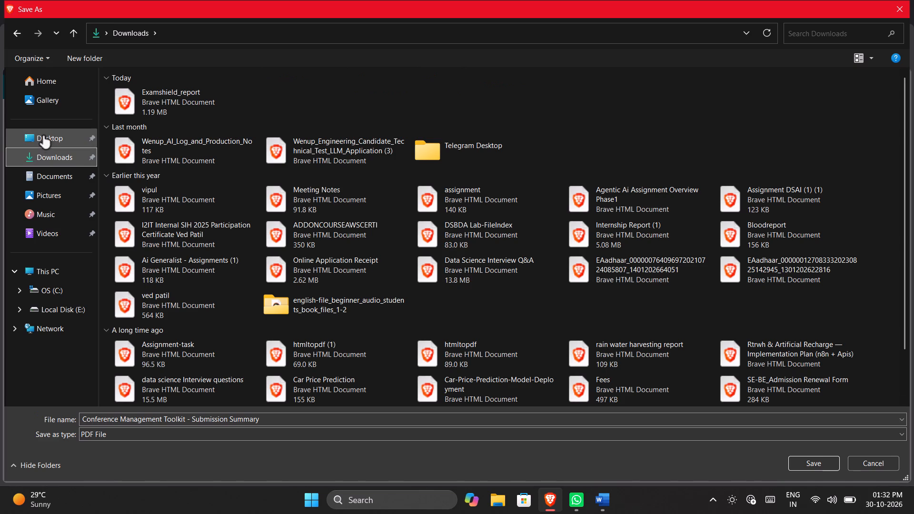
pyautogui.click(44, 136)
pyautogui.click(793, 457)
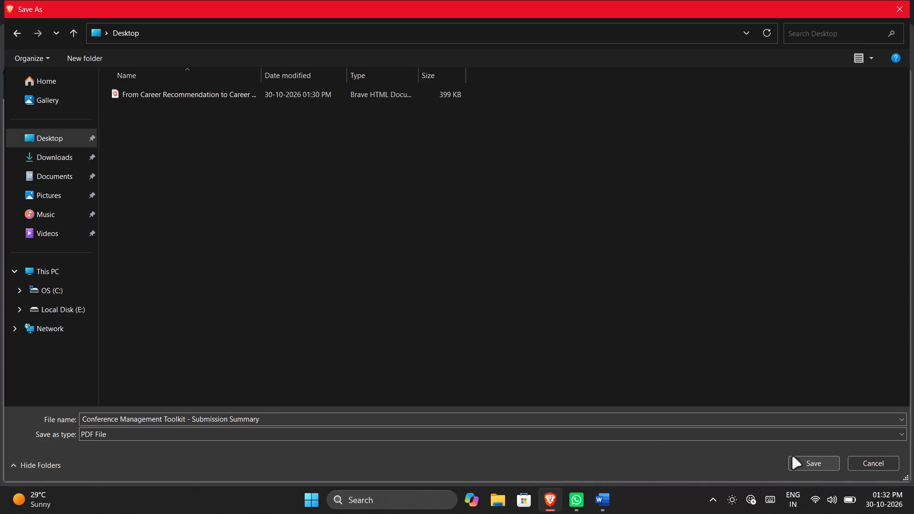